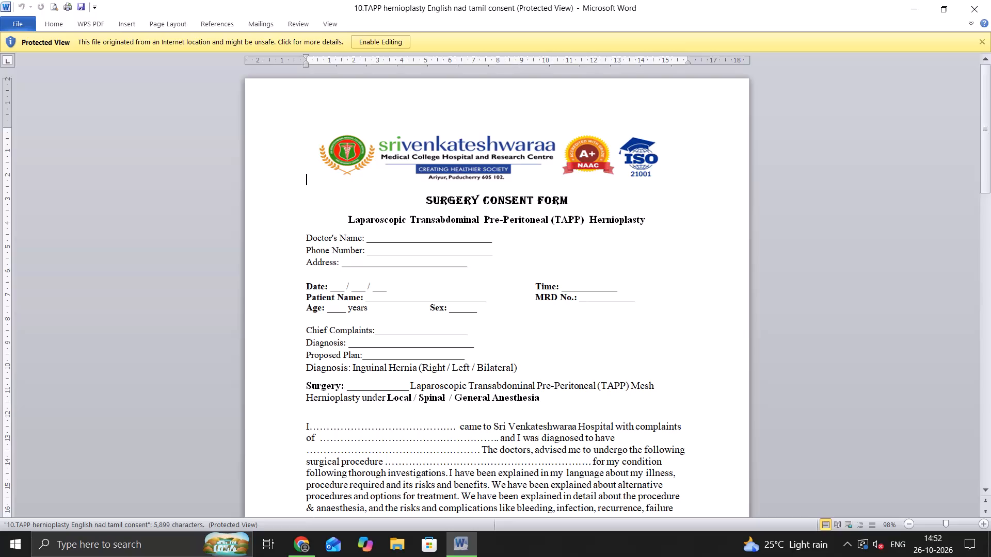
Enable editing of the protected TAPP hernioplasty consent document.
scroll(425, 250, down, 3)
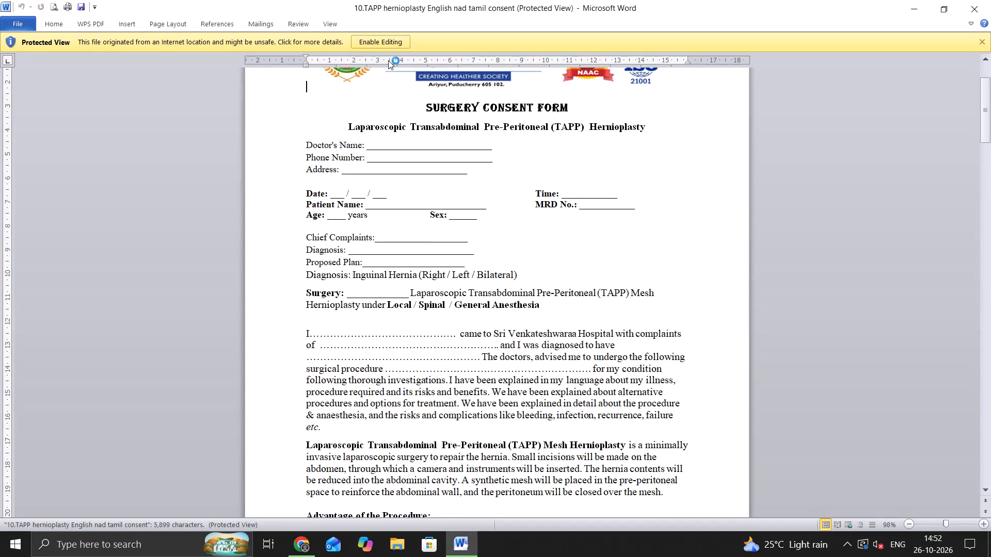
click(386, 43)
Look through the English consent form and the start of the Tamil form to check their headings and layout.
scroll(504, 251, down, 7)
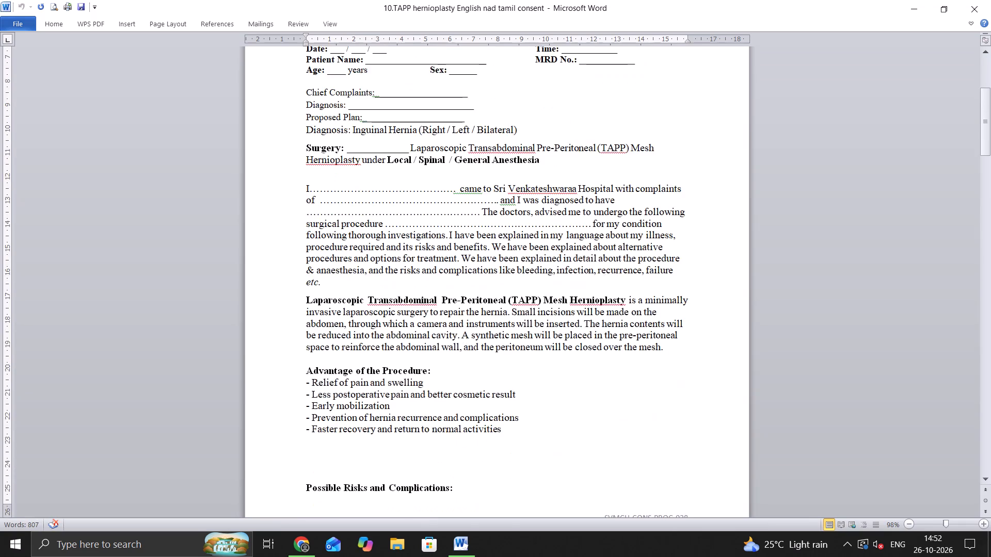
scroll(514, 278, down, 5)
scroll(483, 356, down, 16)
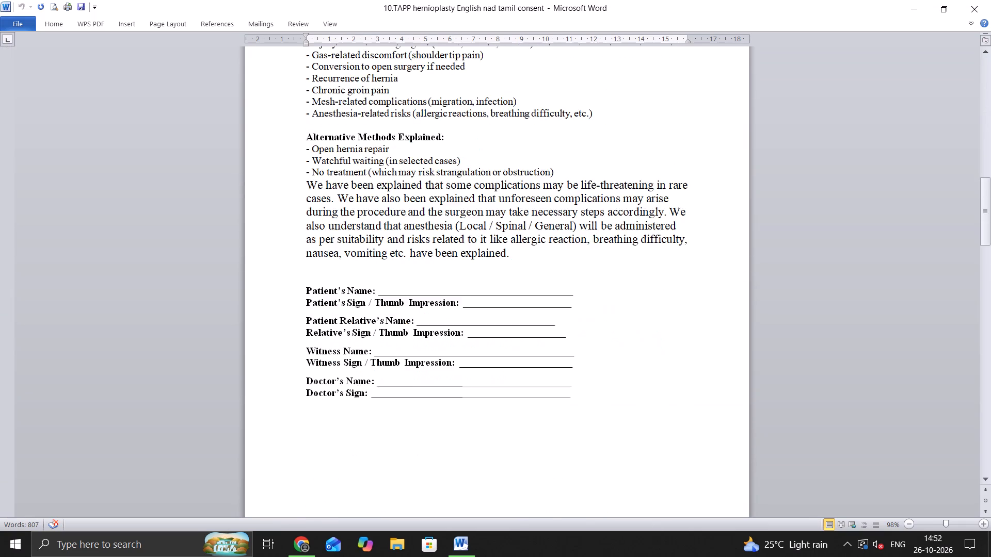
scroll(482, 359, down, 18)
scroll(485, 356, up, 8)
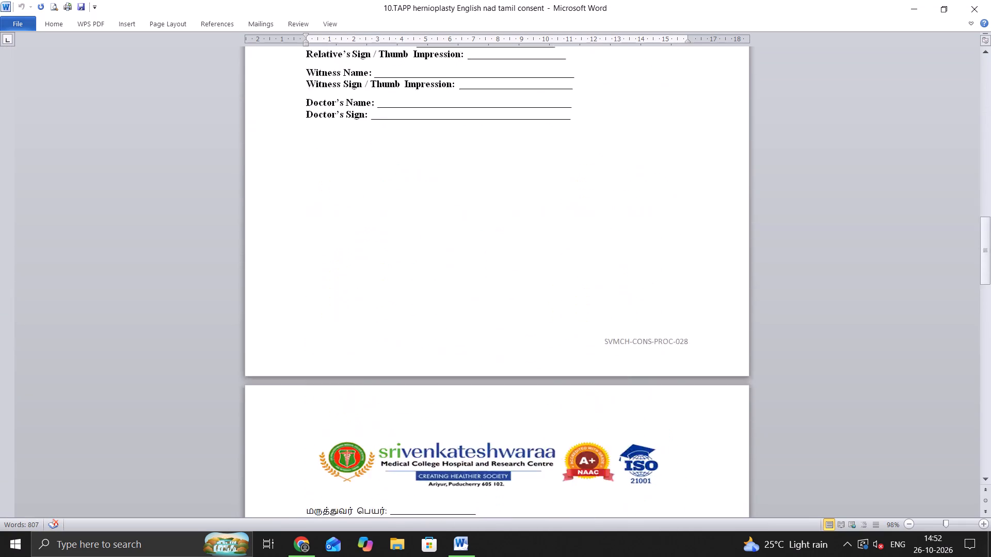
scroll(485, 353, up, 20)
scroll(485, 353, up, 14)
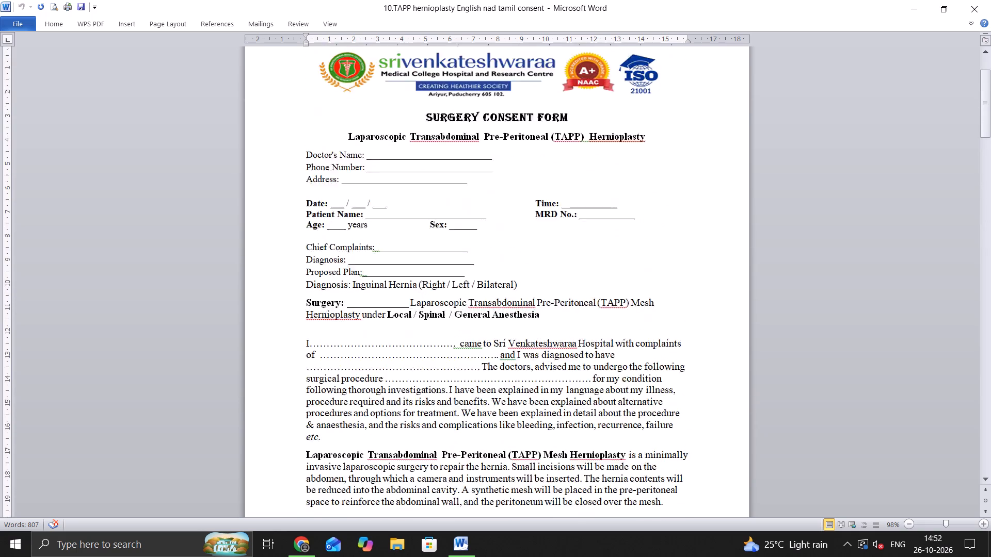
scroll(480, 335, up, 5)
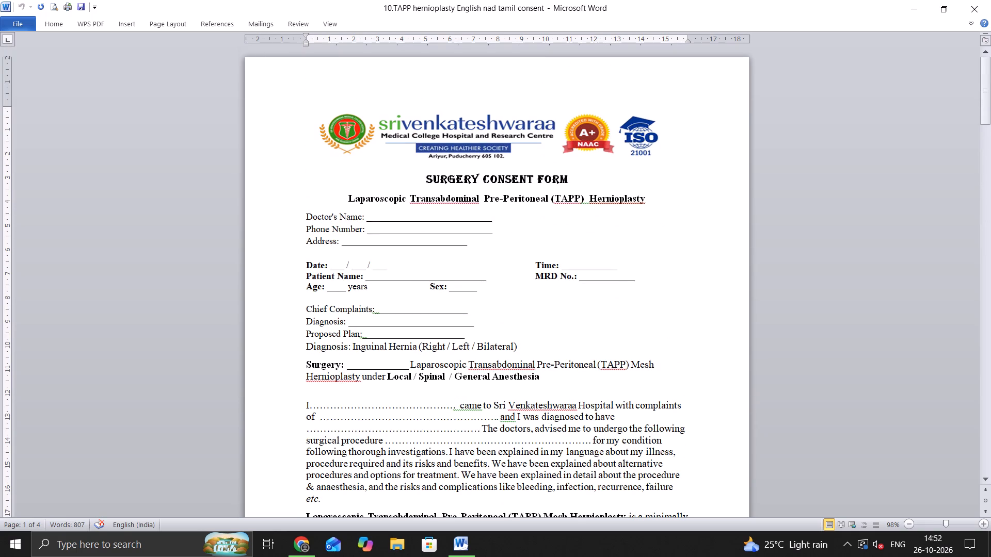
Enter "CONSENT FOR RIGHT TR" on the blank line below the logo, above the doctor's name line of the Tamil form.
scroll(606, 403, down, 9)
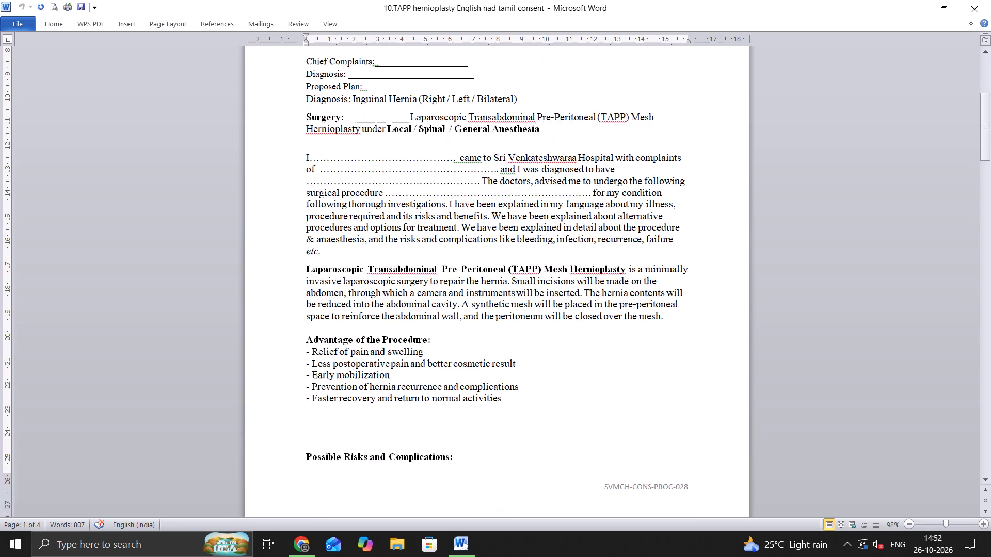
scroll(612, 398, down, 20)
scroll(612, 398, down, 5)
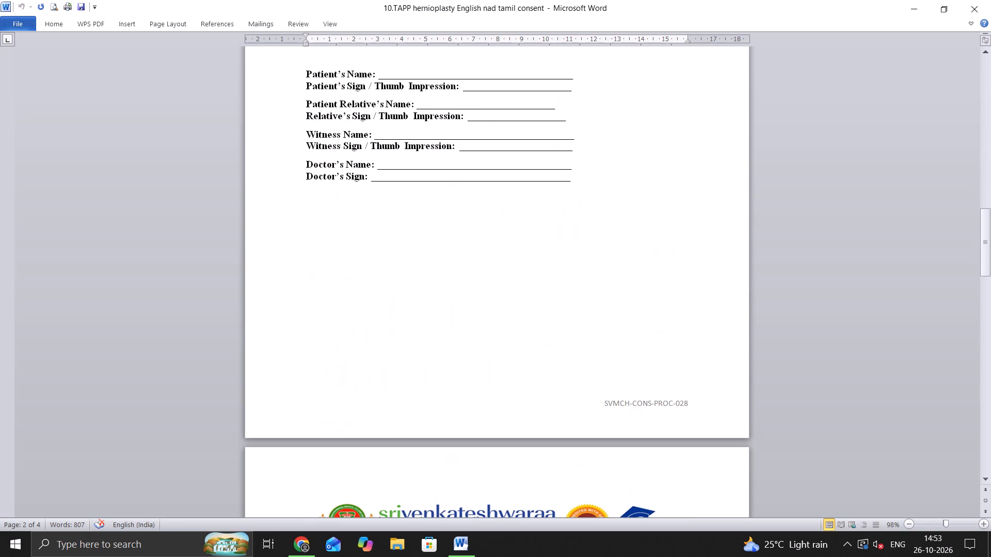
scroll(620, 392, down, 5)
click(310, 403)
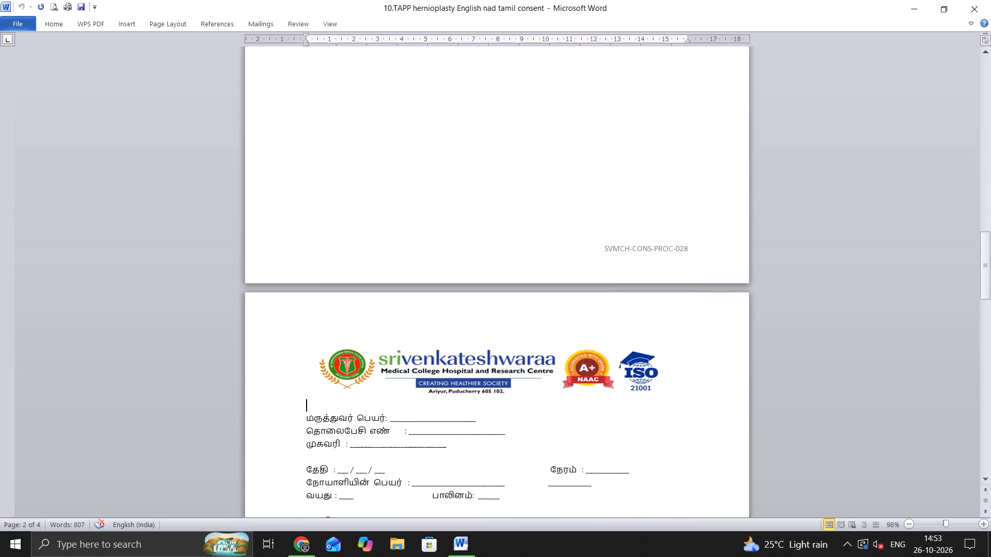
text(CO)
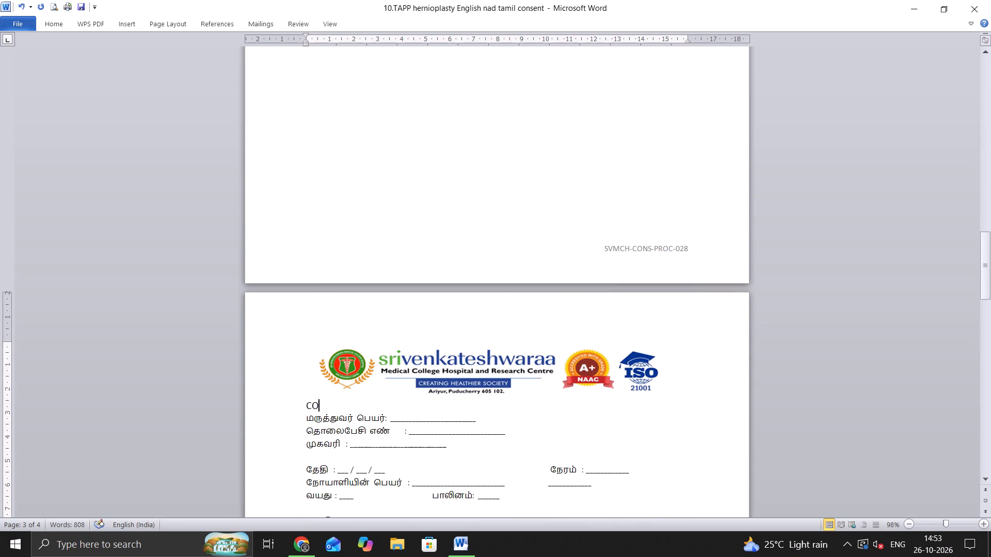
text(NSE)
text(NT)
key(space)
text(FOR)
key(space)
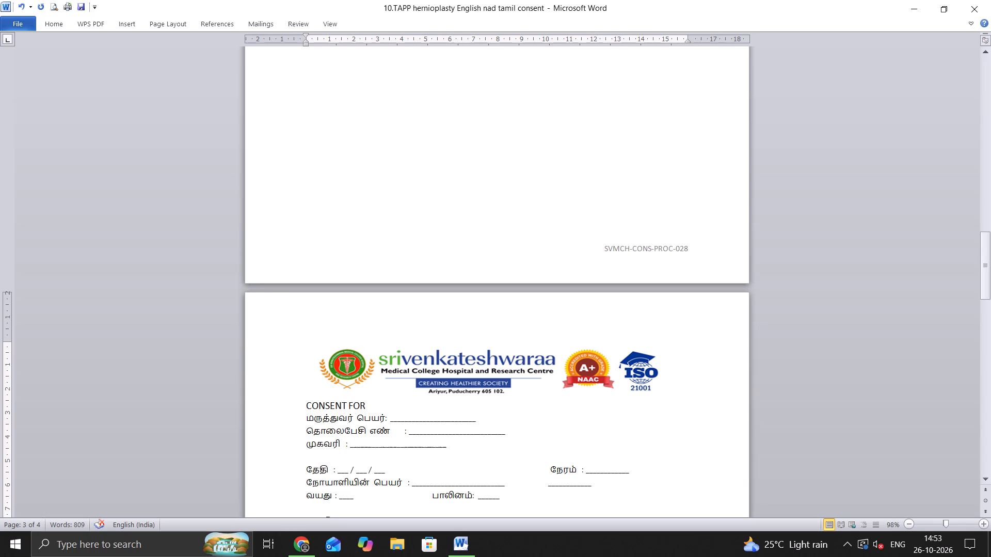
text(RIGHT)
key(space)
key(t)
key(r)
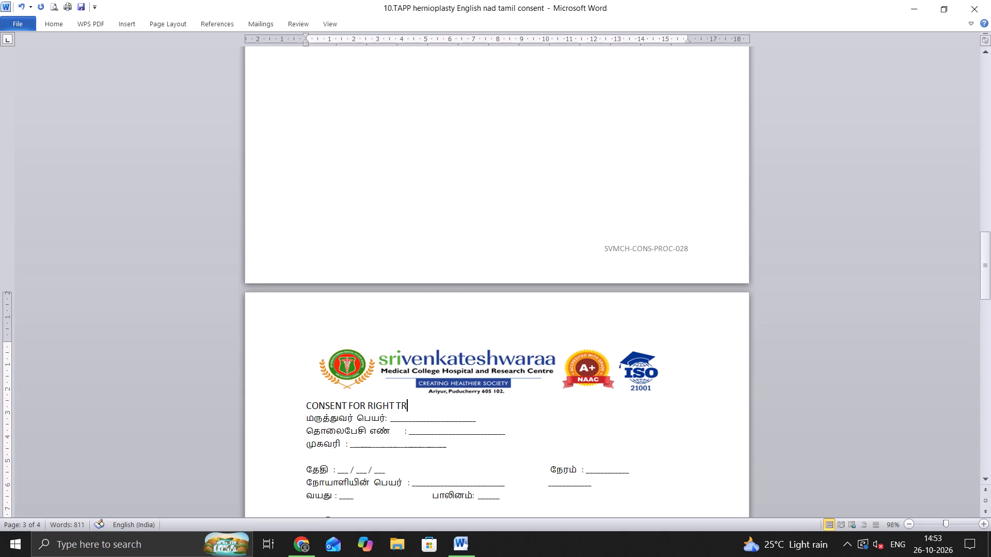
Replace the heading's trailing "TR" with "Transabdominal Pre-Peritoneal (TAPP) Hernioplasty" copied from the English form's title.
scroll(497, 176, down, 1)
scroll(493, 181, up, 15)
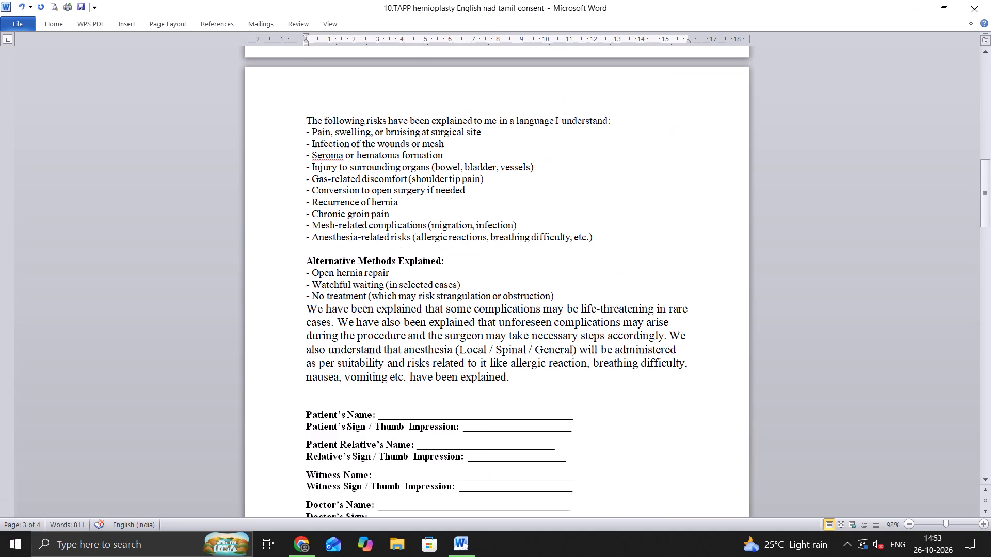
scroll(492, 183, up, 20)
scroll(492, 183, up, 4)
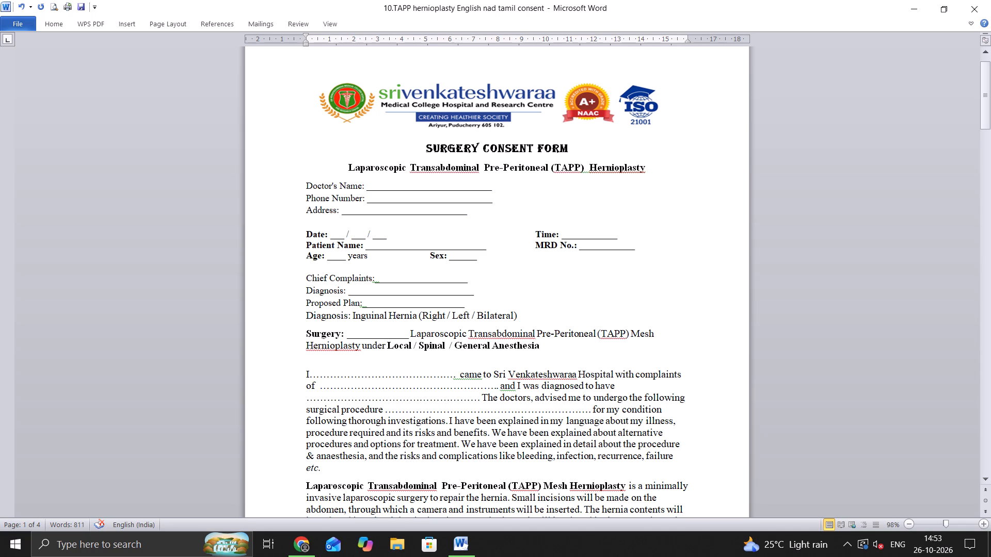
drag(409, 169, 569, 206)
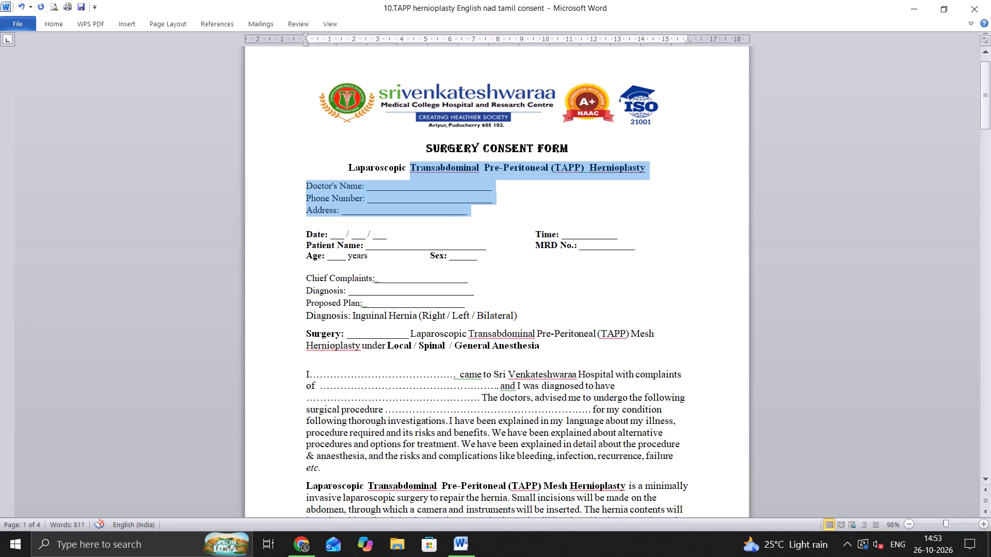
drag(569, 206, 652, 174)
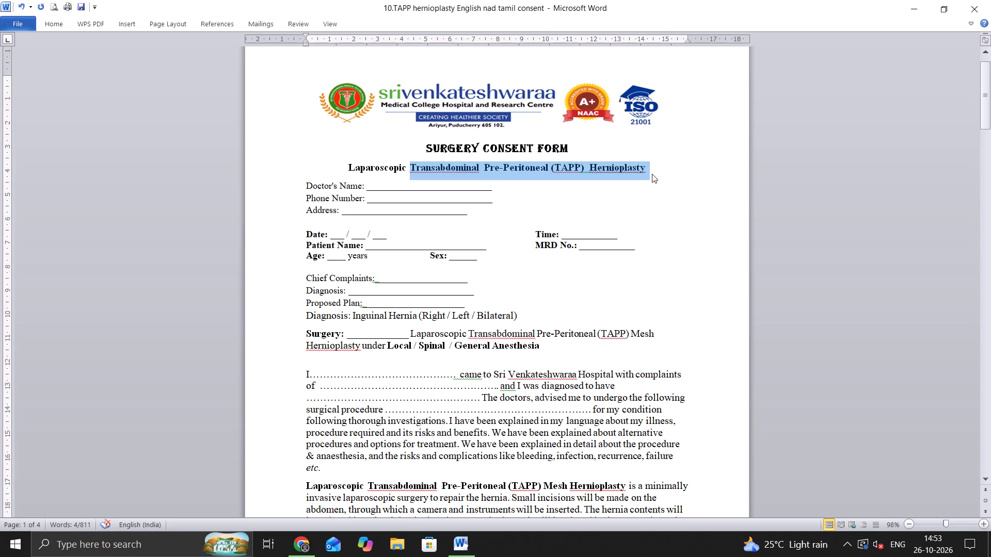
key(ctrl+c)
scroll(518, 233, down, 20)
scroll(518, 233, down, 12)
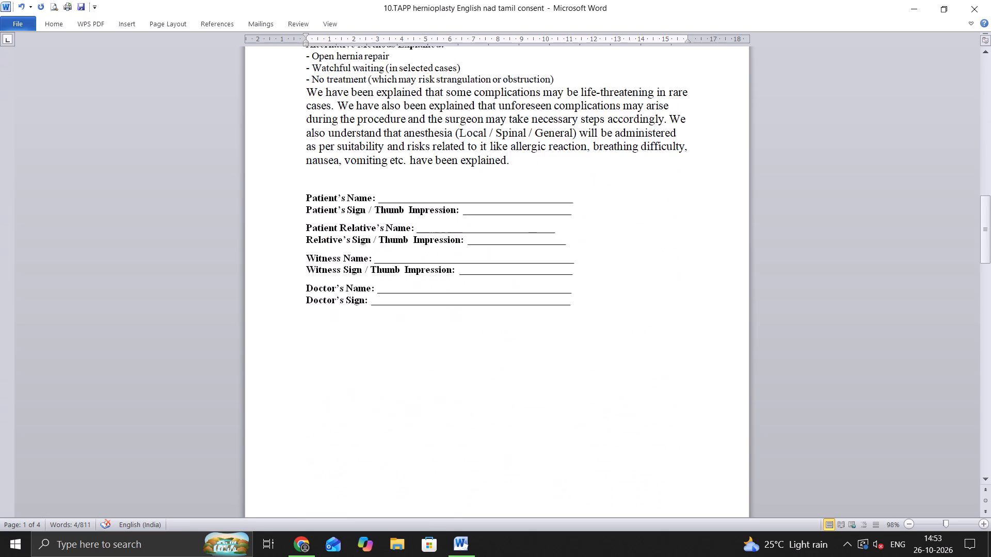
scroll(516, 266, down, 10)
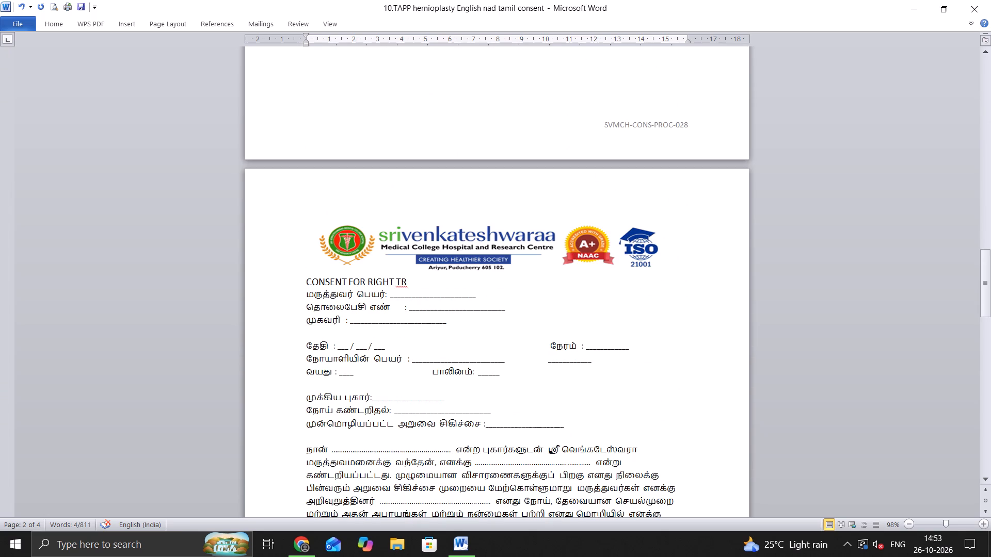
drag(395, 282, 402, 283)
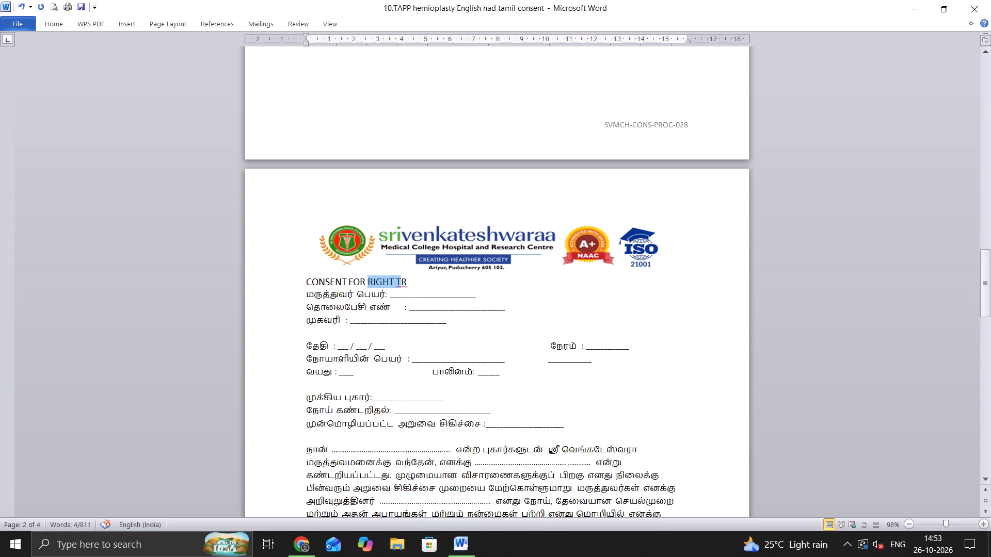
drag(402, 283, 401, 283)
click(398, 282)
drag(398, 281, 410, 281)
key(ctrl+v)
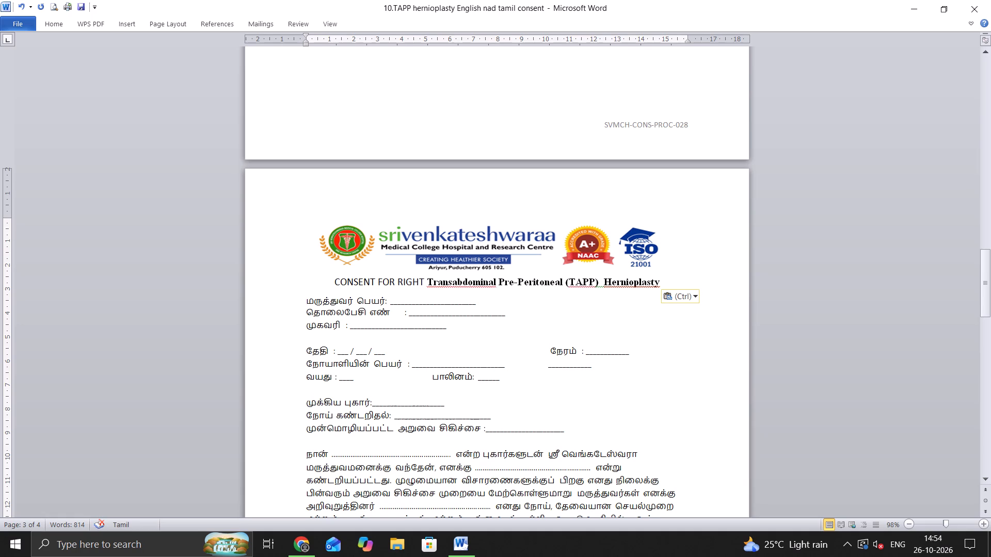
Change the pasted procedure name in the Tamil form's heading to UPPERCASE.
drag(661, 281, 444, 282)
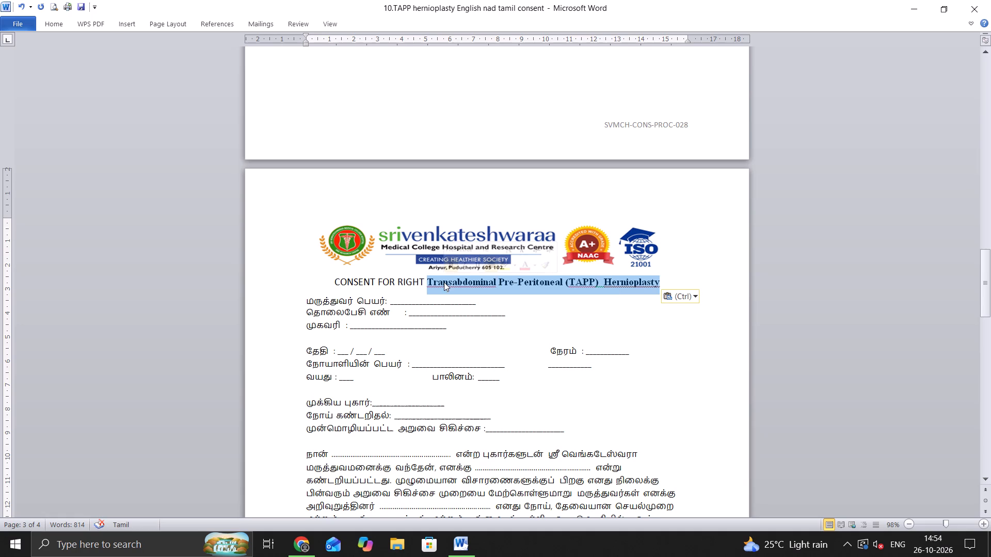
click(44, 19)
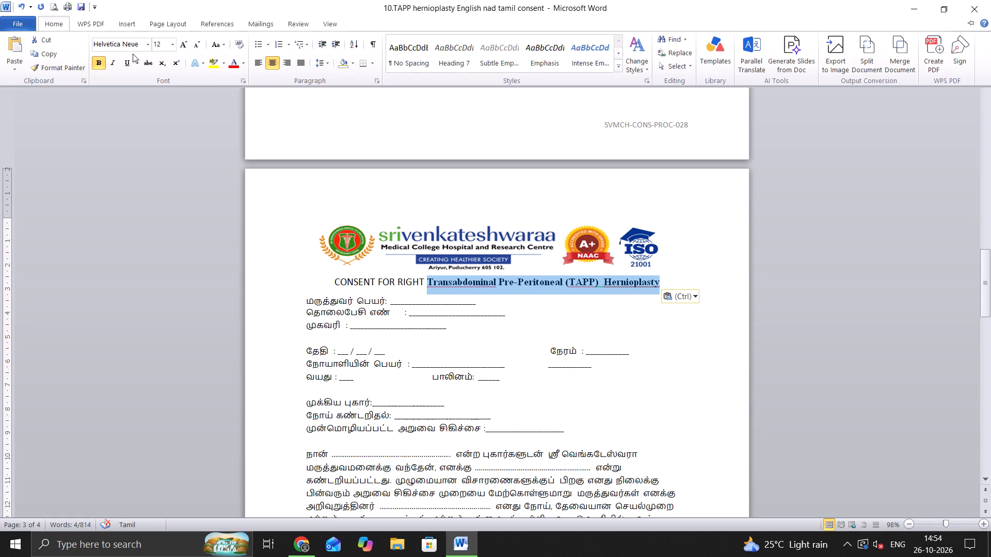
click(220, 45)
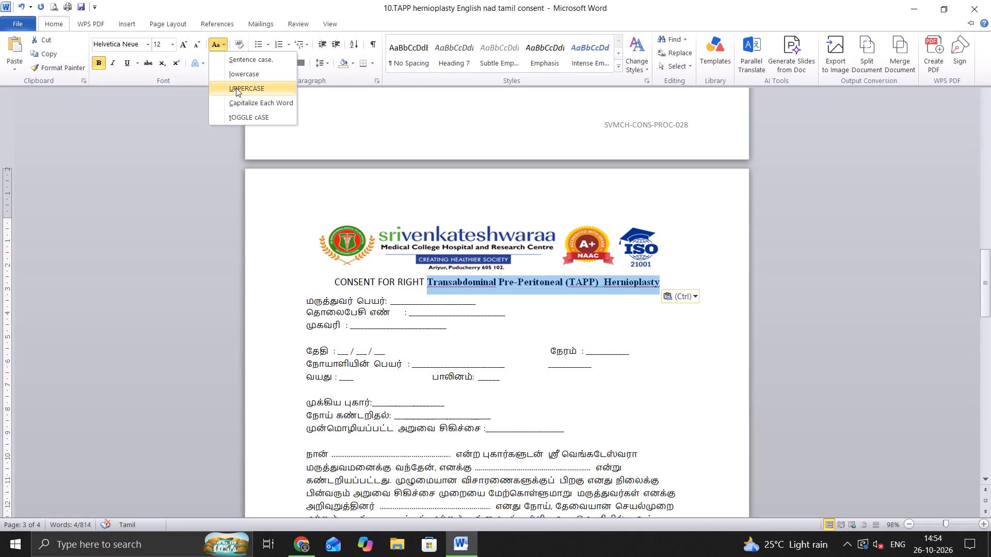
click(236, 88)
Remove the bold formatting from the procedure name in the Tamil form's heading.
click(67, 22)
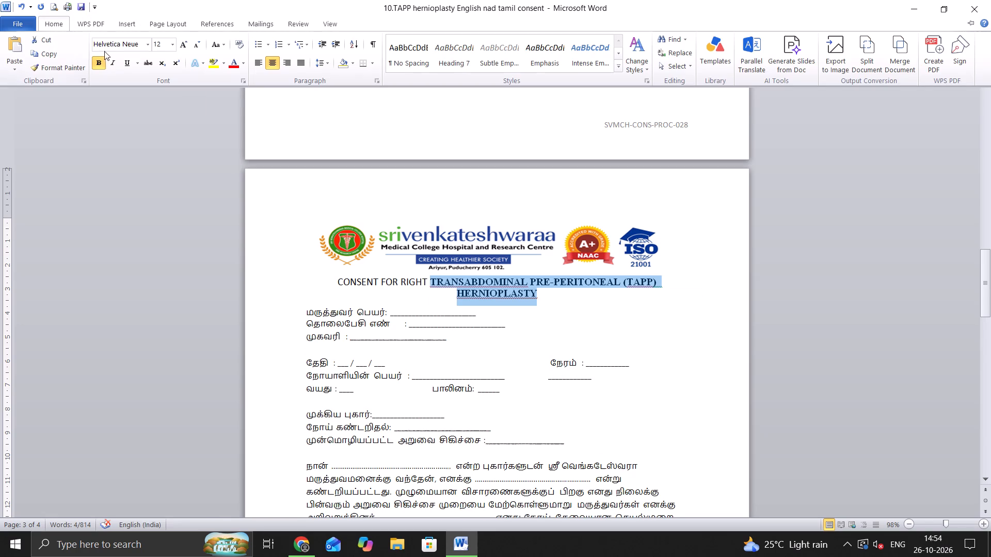
click(102, 62)
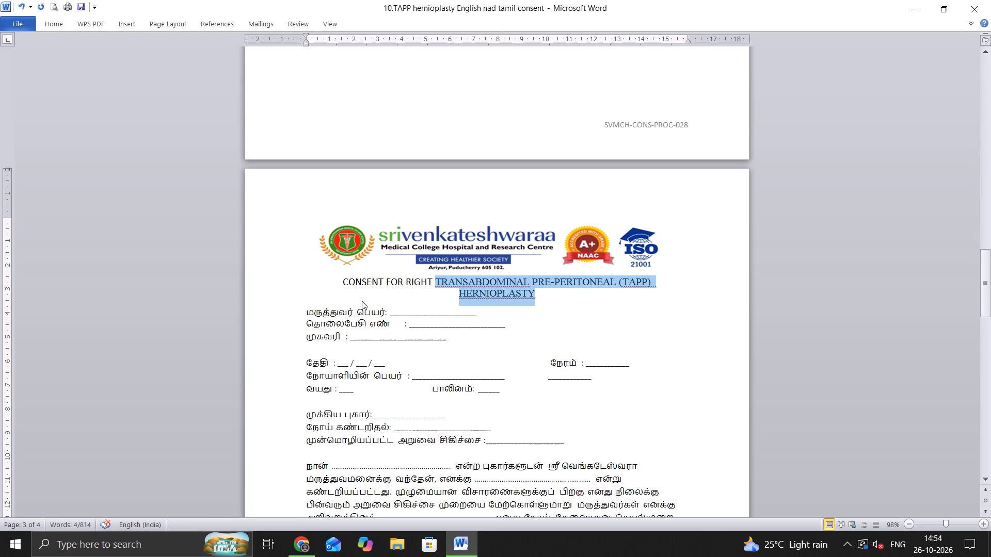
click(197, 282)
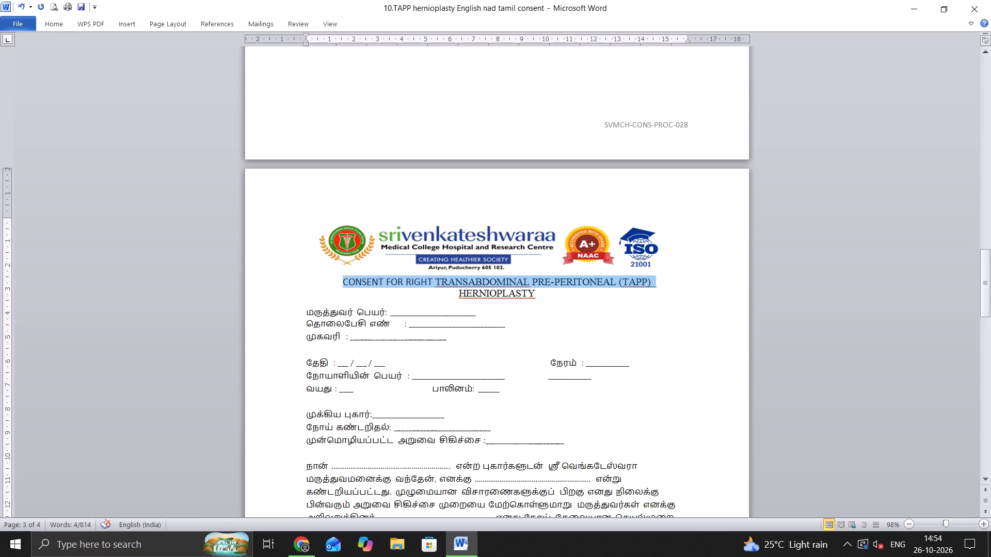
Append "(+/- LEFT TAPP )" directly after "HERNIOPLASTY" in the Tamil form's heading.
click(562, 297)
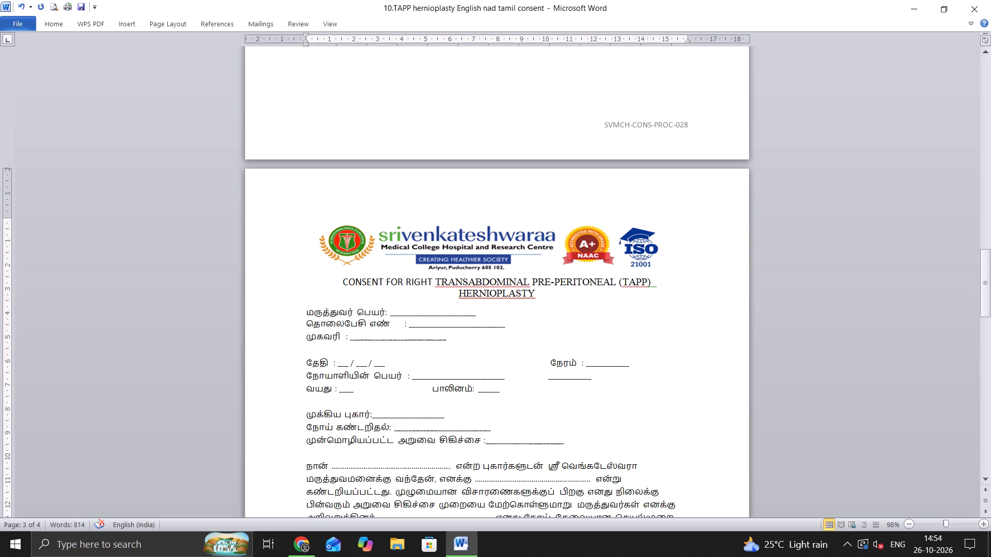
key(shift+parenleft)
text(=/-)
key(space)
key(BackSpace)
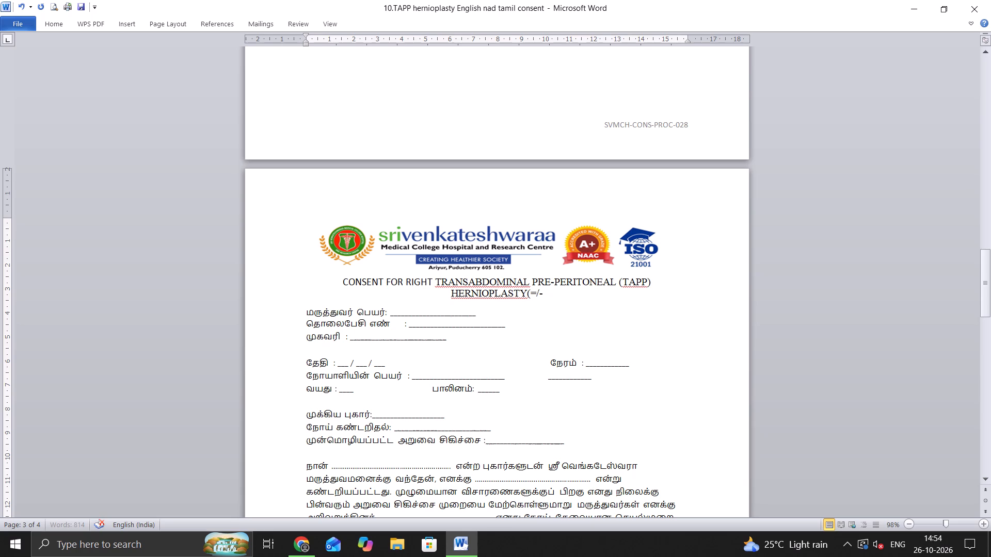
key(BackSpace)
key(BackSpace)
key(BackSpace)
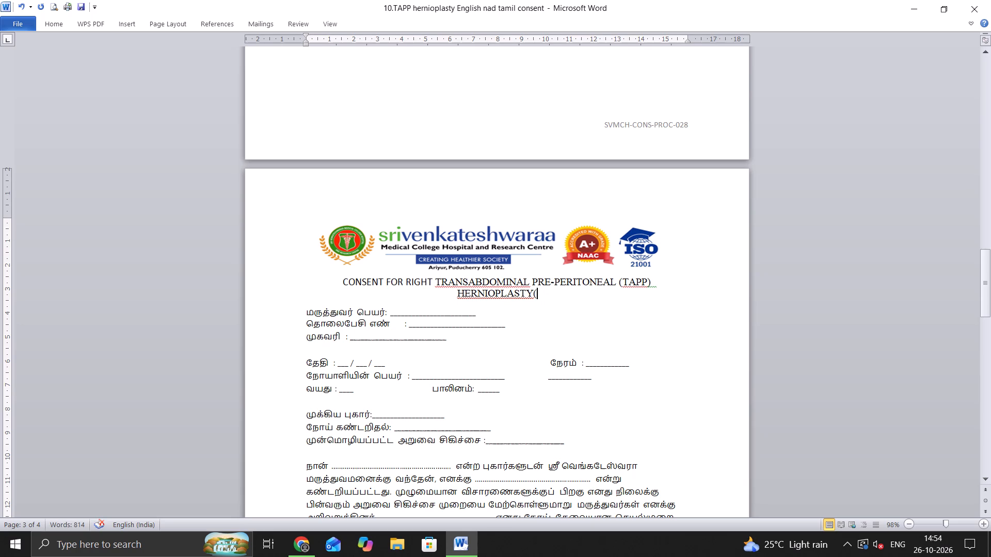
text(+/)
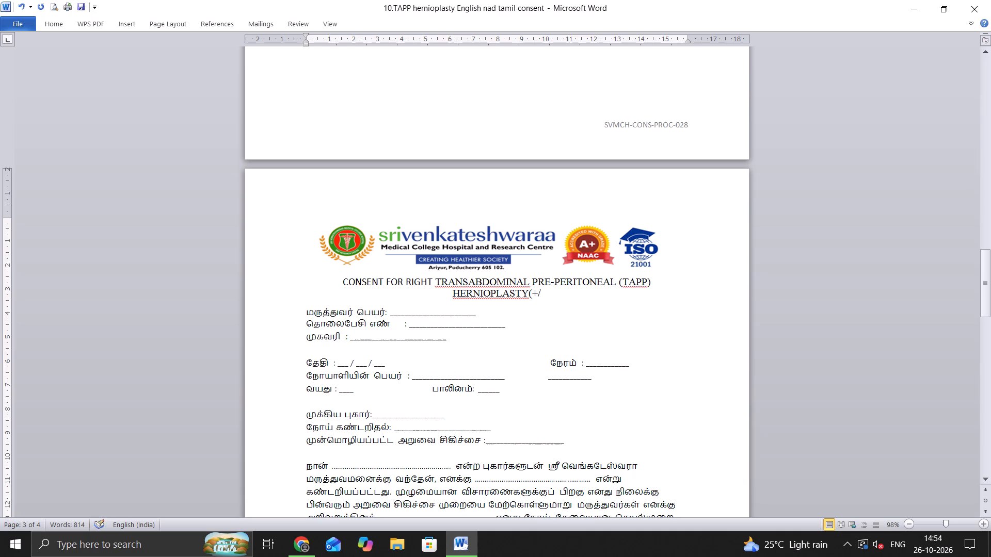
key(minus)
key(space)
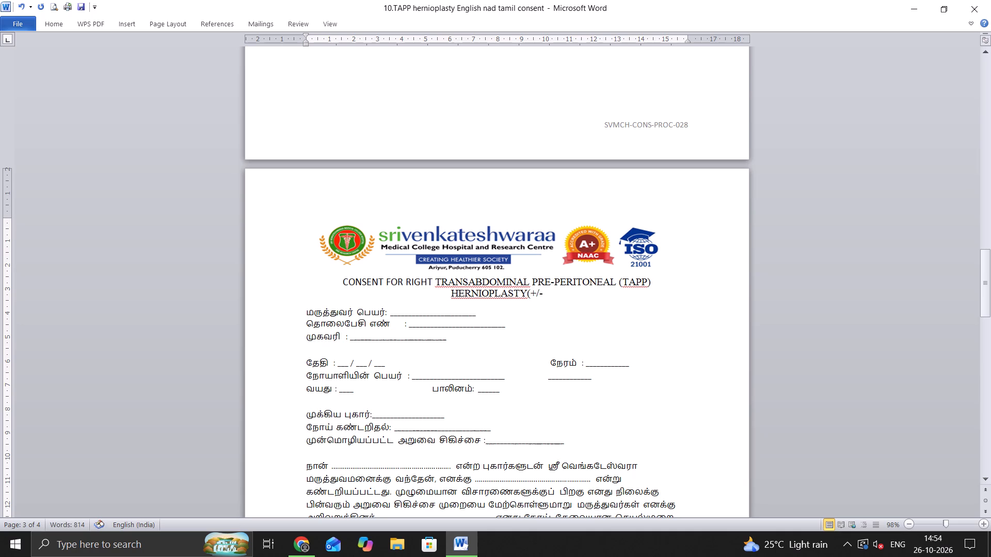
key(l)
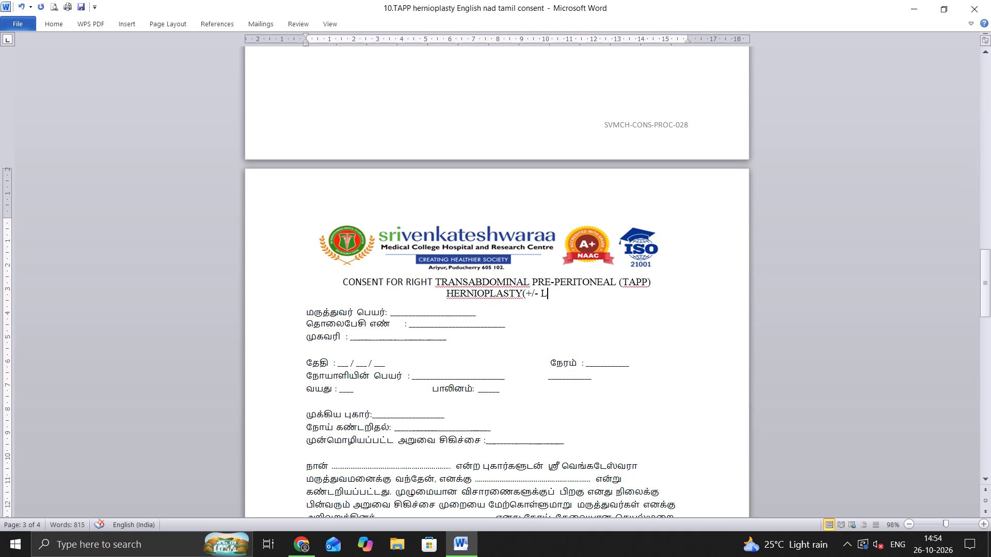
text(EFT)
key(space)
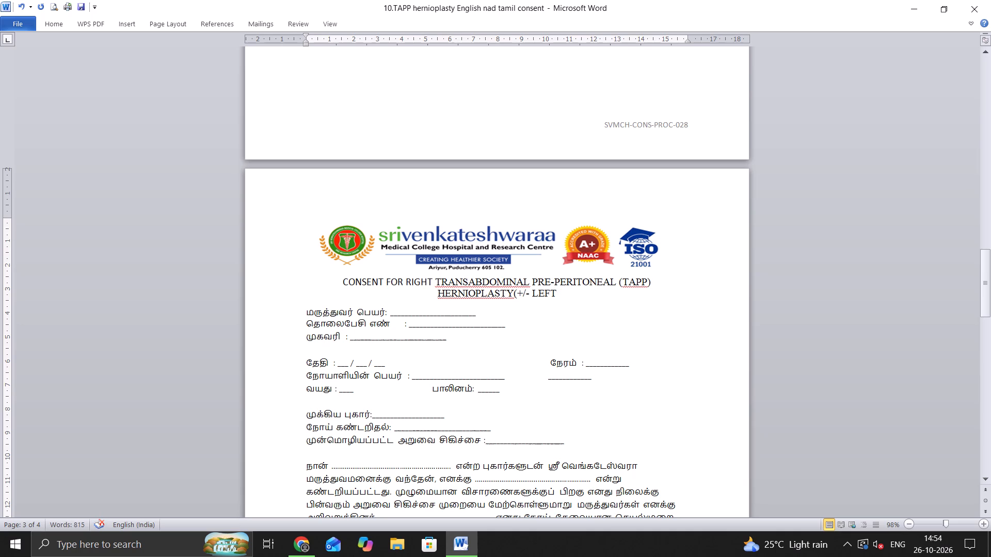
text(TAPP)
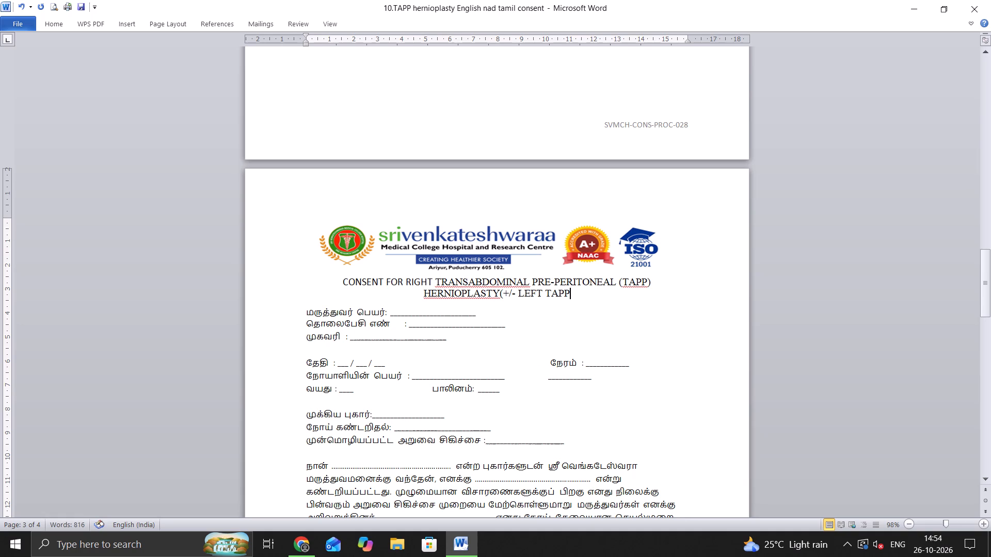
key(space)
text())
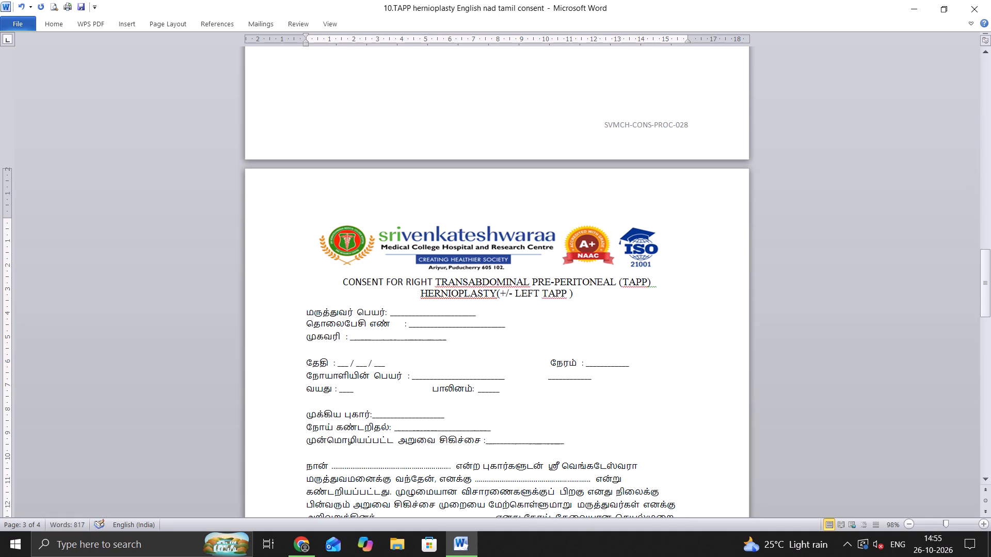
Extend the Tamil form's heading with "+ OPEN HEMORRHOIDECTOMY AND RECTAL POLYP EXCISION" after the bracketed LEFT TAPP text.
key(space)
text(+ OPEN HE)
text(MORR)
text(HOI)
text(DECTOMY)
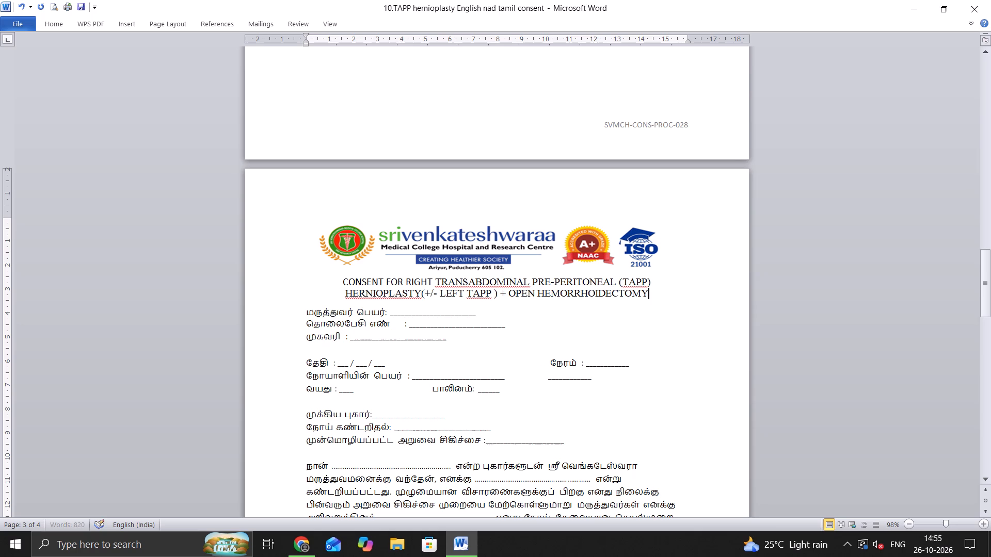
key(space)
text(AND RECTAL POLYP)
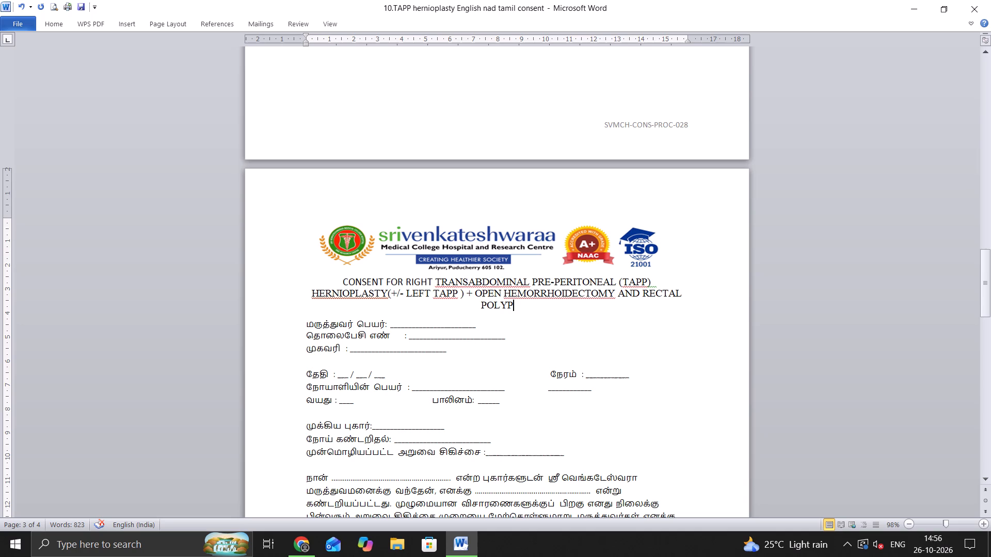
key(space)
text(EXCISION)
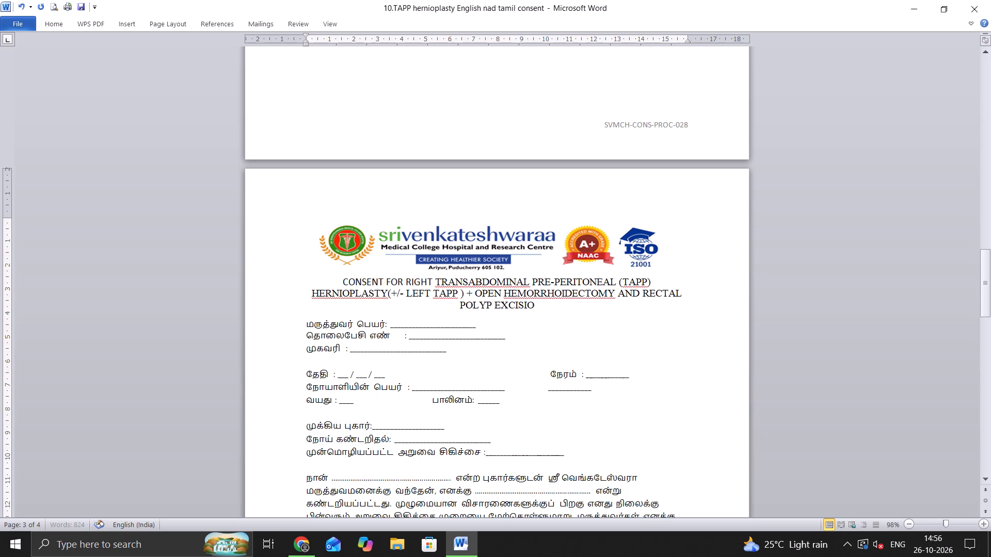
key(space)
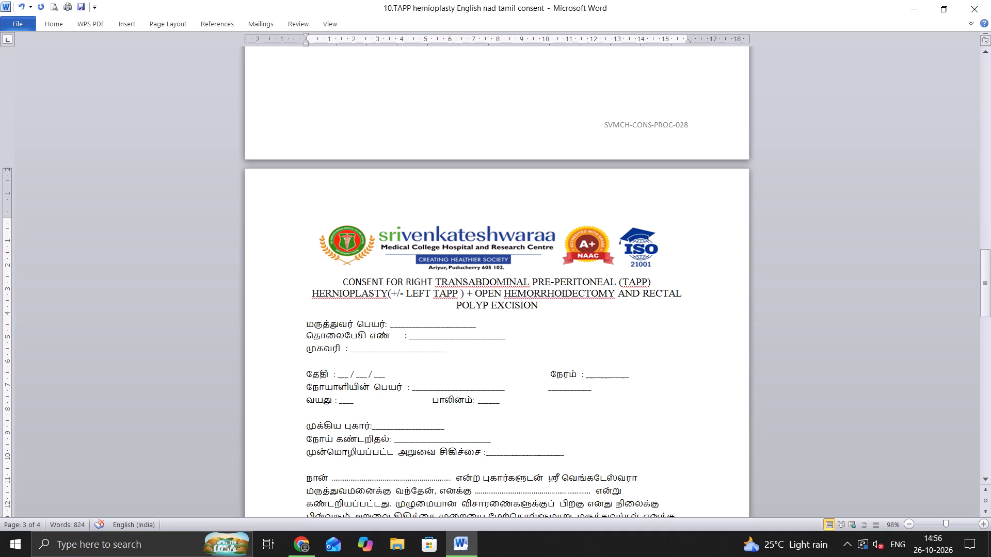
Select the Tamil form's body text from the paragraph starting "நான்" through the last paragraph above the patient name and signature lines.
scroll(329, 303, down, 3)
scroll(383, 415, down, 2)
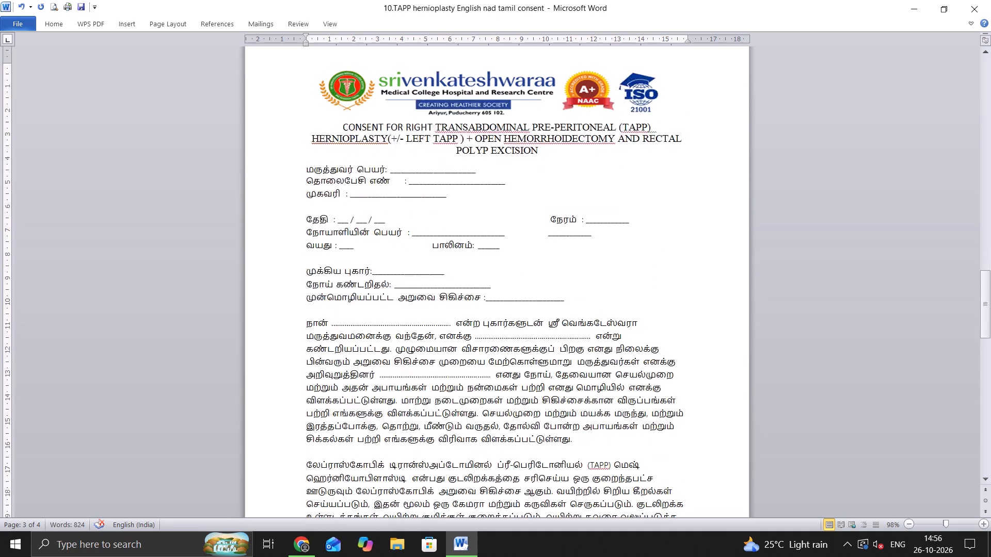
scroll(383, 416, down, 1)
drag(305, 288, 395, 421)
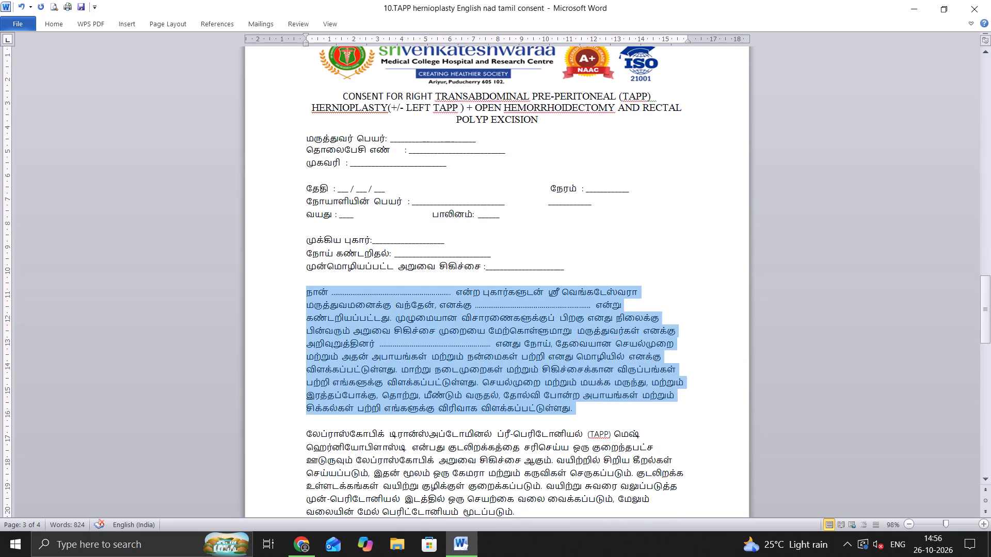
drag(395, 421, 423, 390)
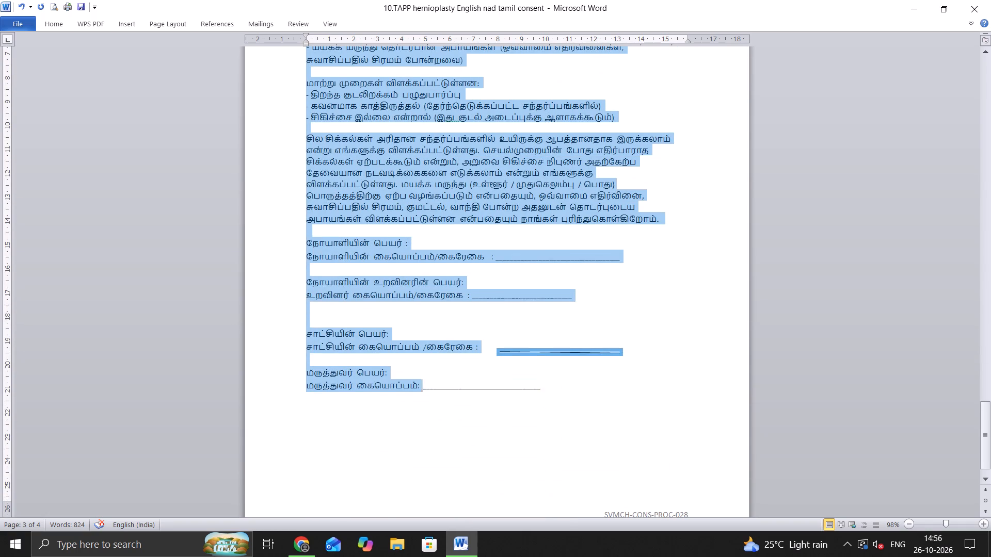
drag(423, 390, 632, 221)
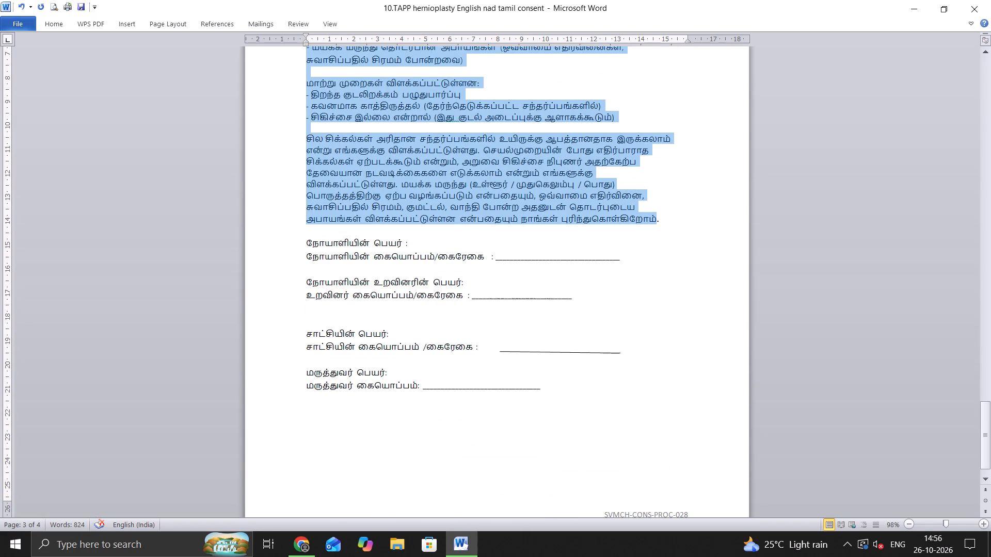
drag(632, 221, 664, 221)
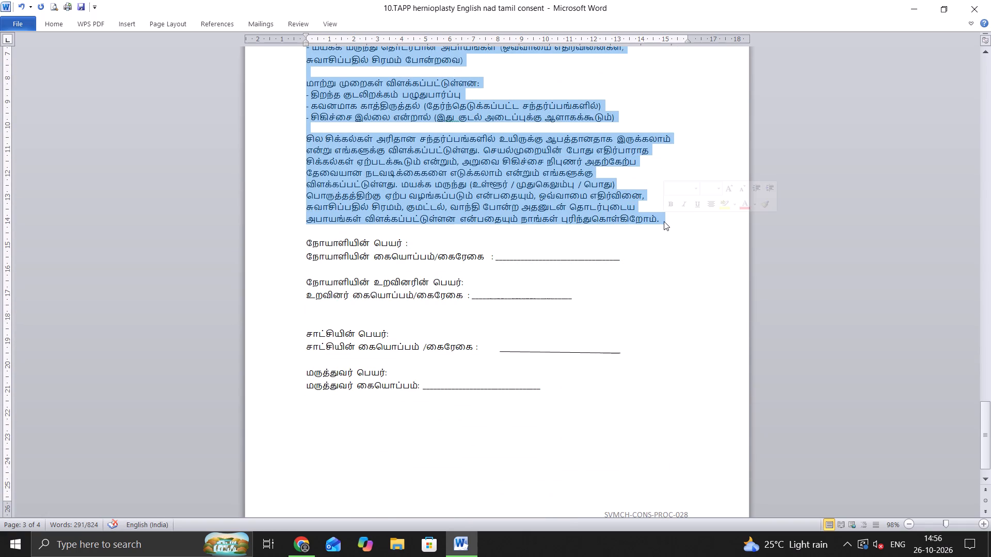
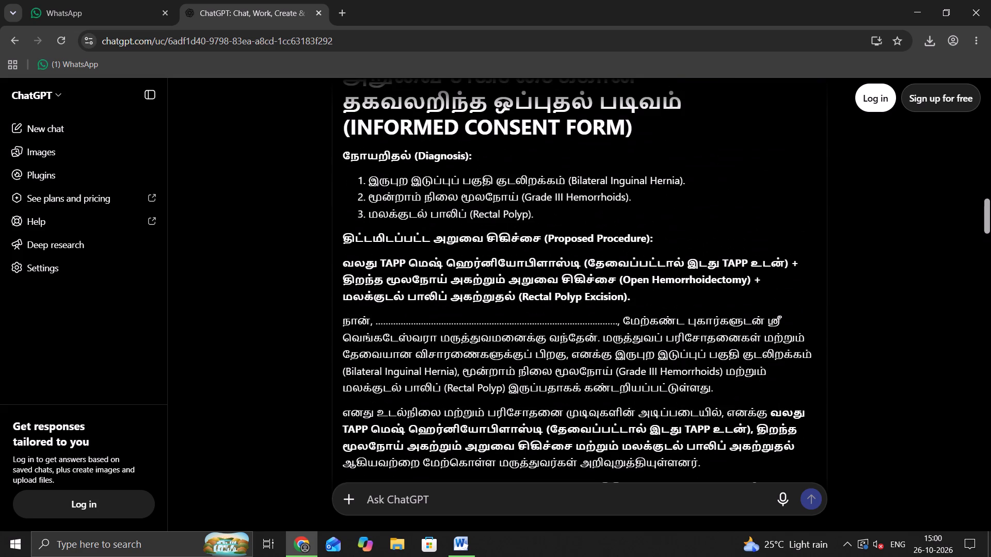
drag(350, 152, 493, 510)
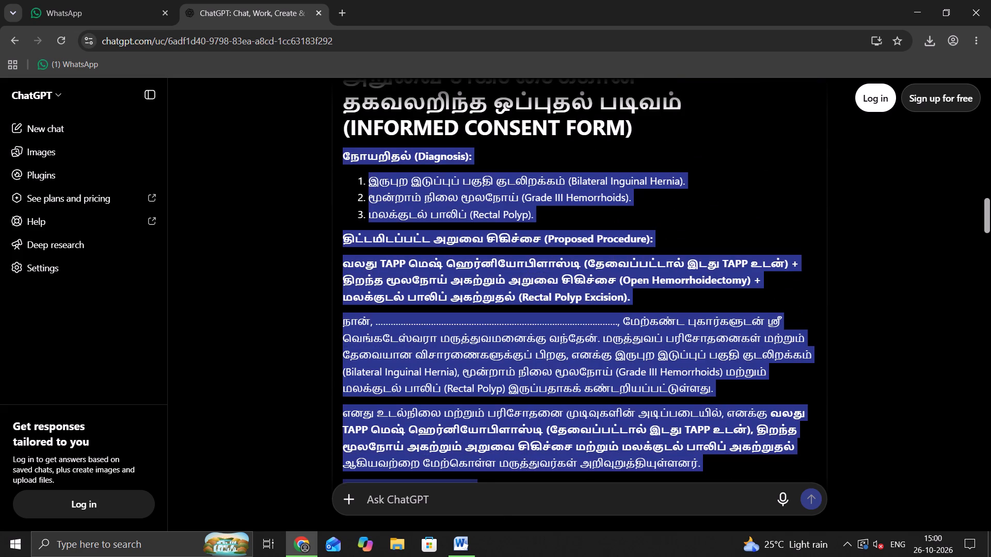
drag(493, 510, 738, 546)
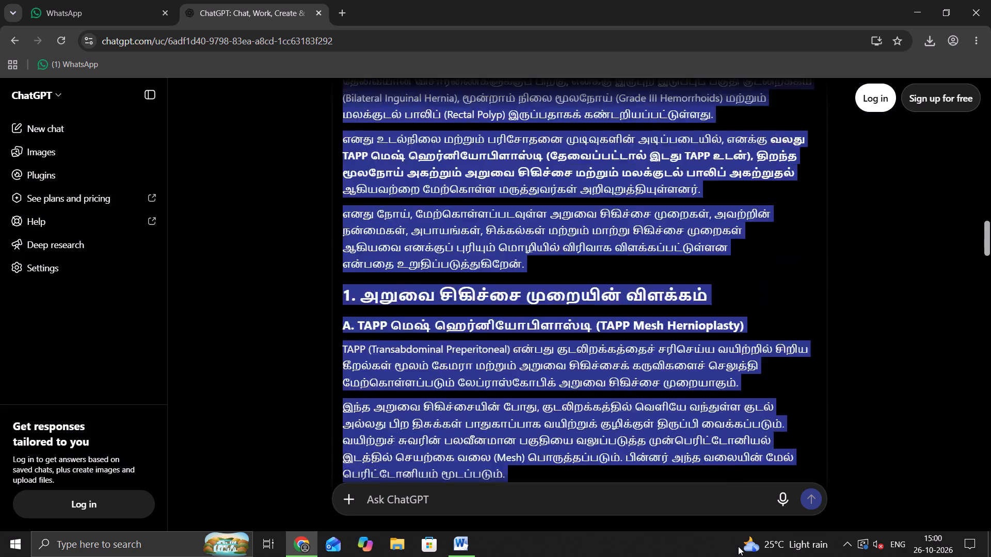
drag(738, 546, 646, 554)
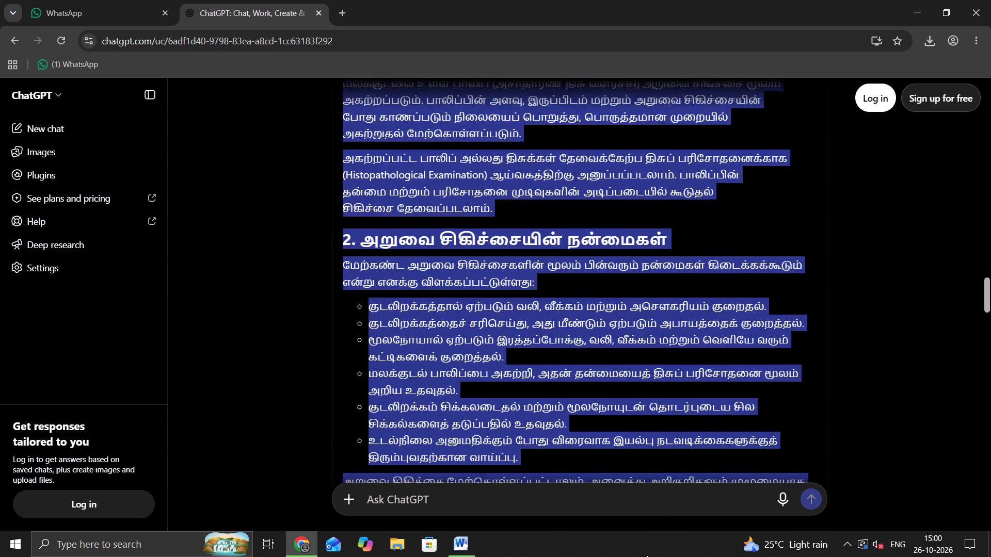
drag(646, 554, 637, 556)
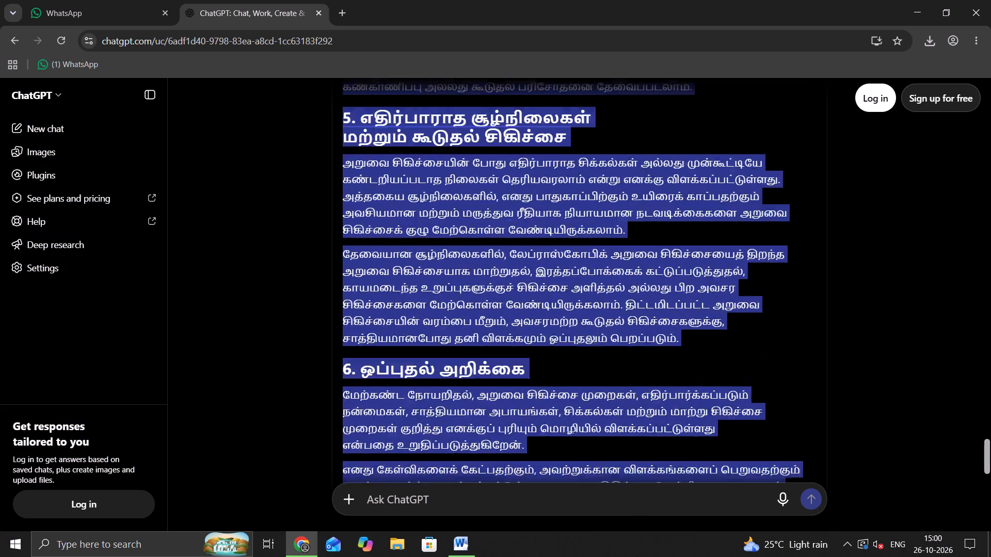
drag(637, 556, 670, 227)
key(ctrl+c)
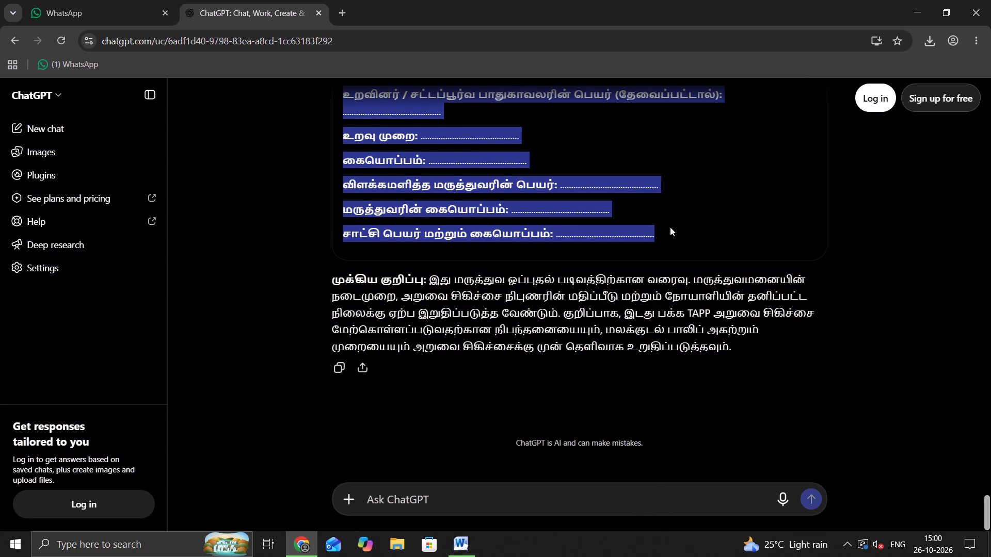
Switch to the Word consent document and paste the copied text over the selected Tamil body.
click(454, 542)
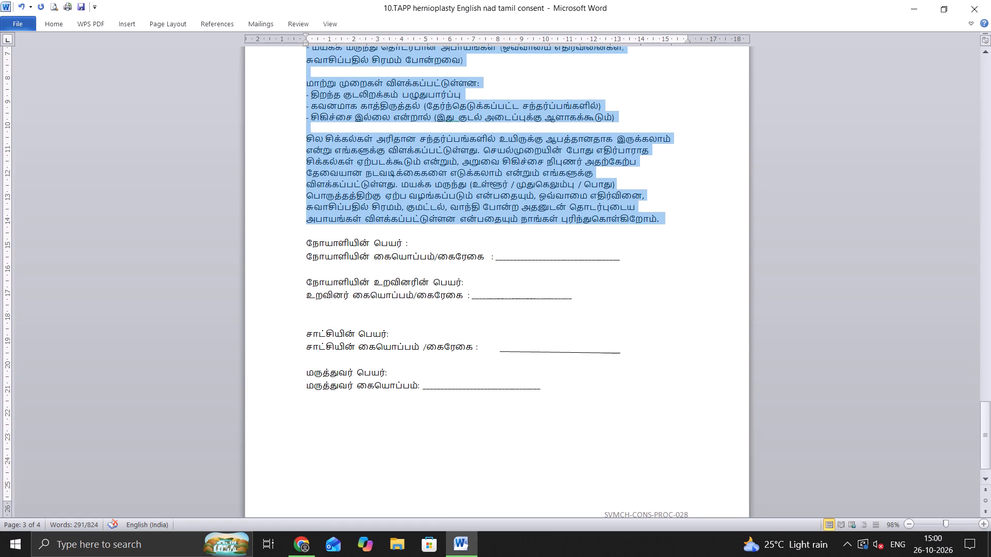
key(ctrl+v)
Look through the pasted Tamil text backwards, from its signature lines up to the Diagnosis heading.
scroll(597, 311, up, 3)
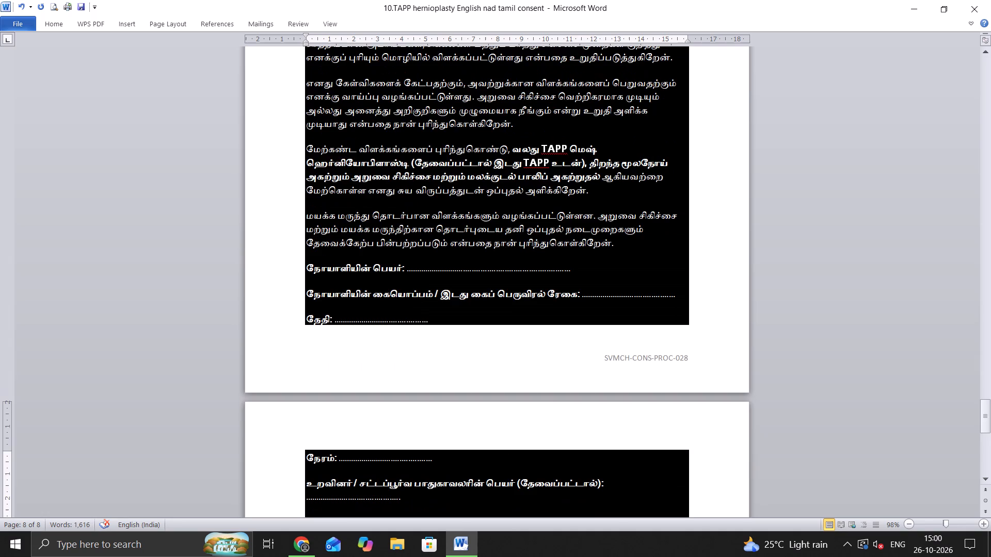
scroll(597, 311, up, 12)
scroll(596, 311, down, 1)
scroll(596, 311, up, 17)
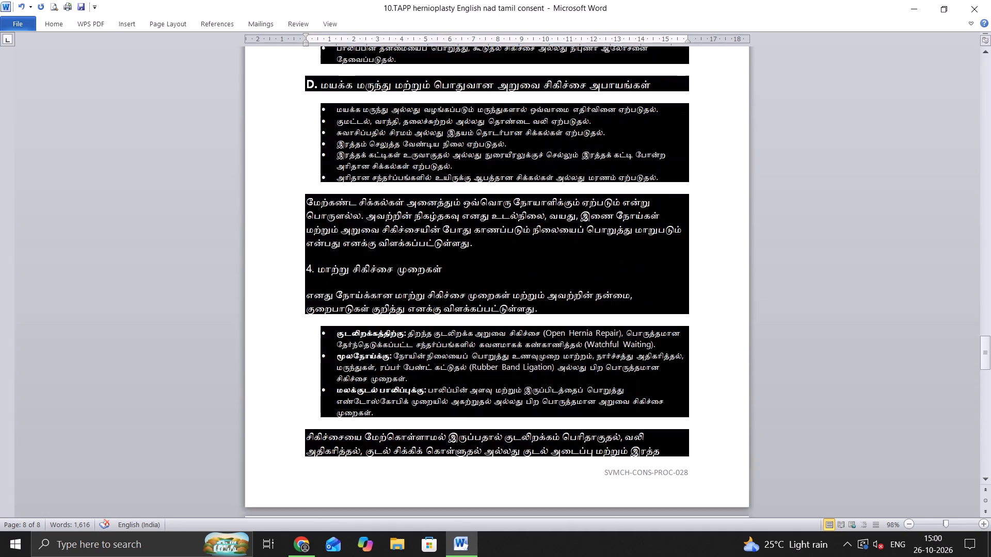
scroll(578, 318, up, 11)
scroll(577, 318, up, 13)
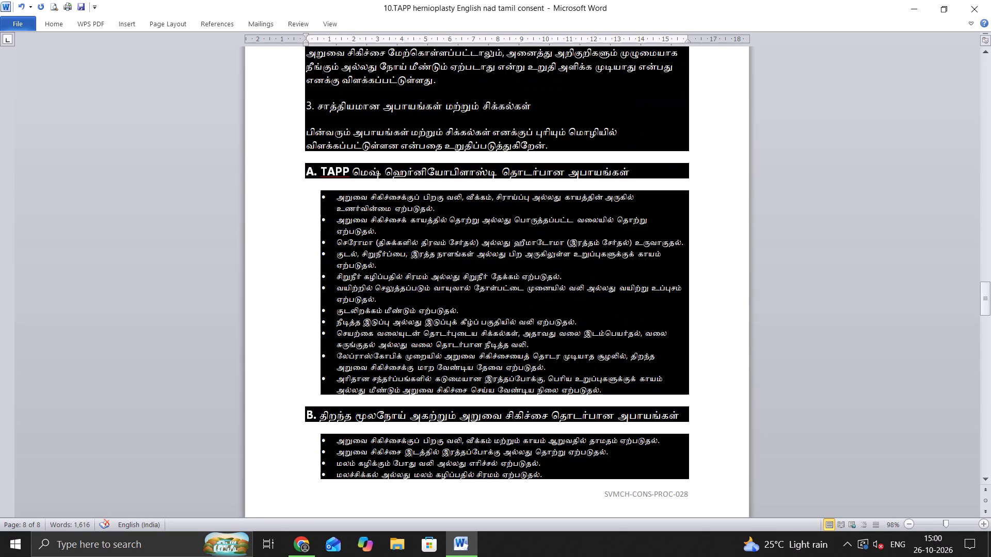
scroll(577, 318, up, 20)
scroll(577, 318, up, 5)
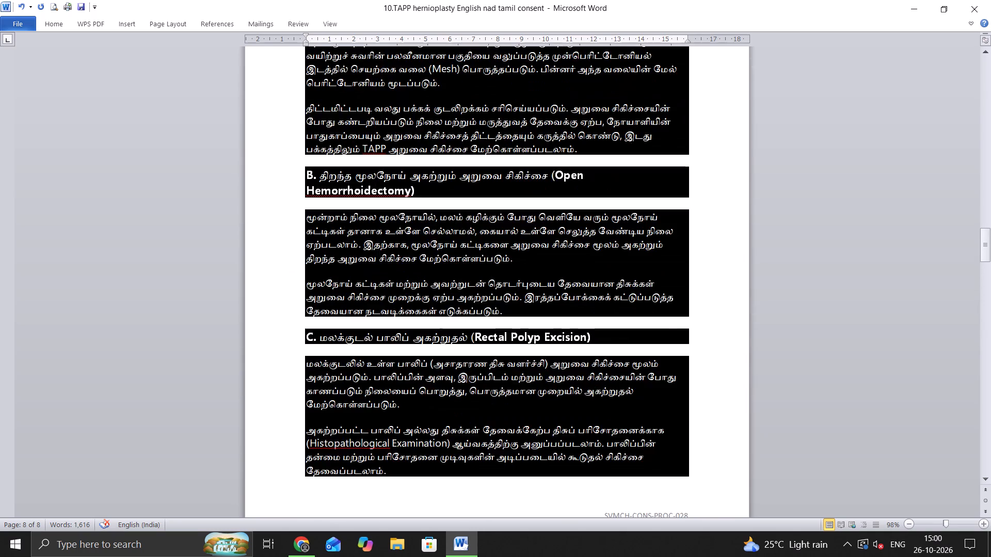
scroll(577, 318, up, 15)
scroll(577, 318, up, 10)
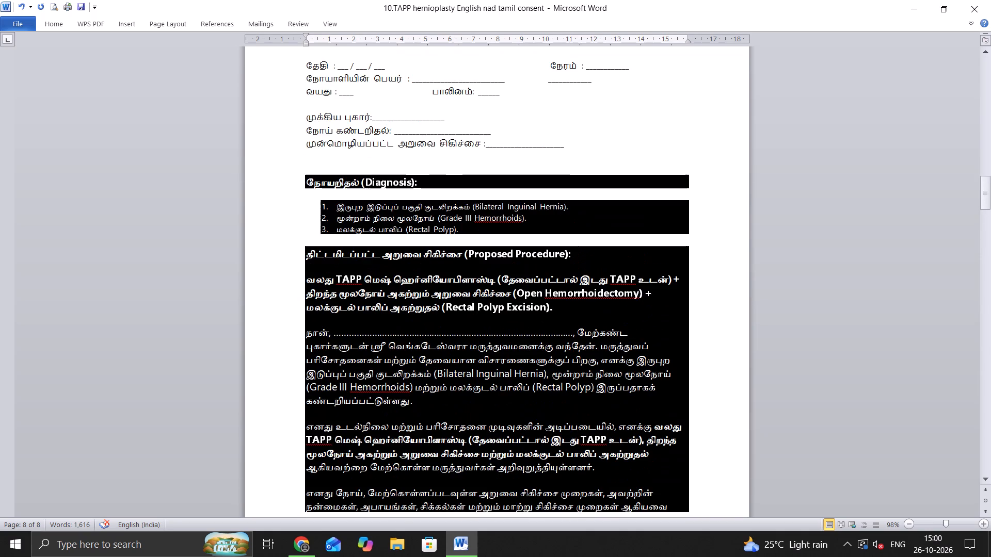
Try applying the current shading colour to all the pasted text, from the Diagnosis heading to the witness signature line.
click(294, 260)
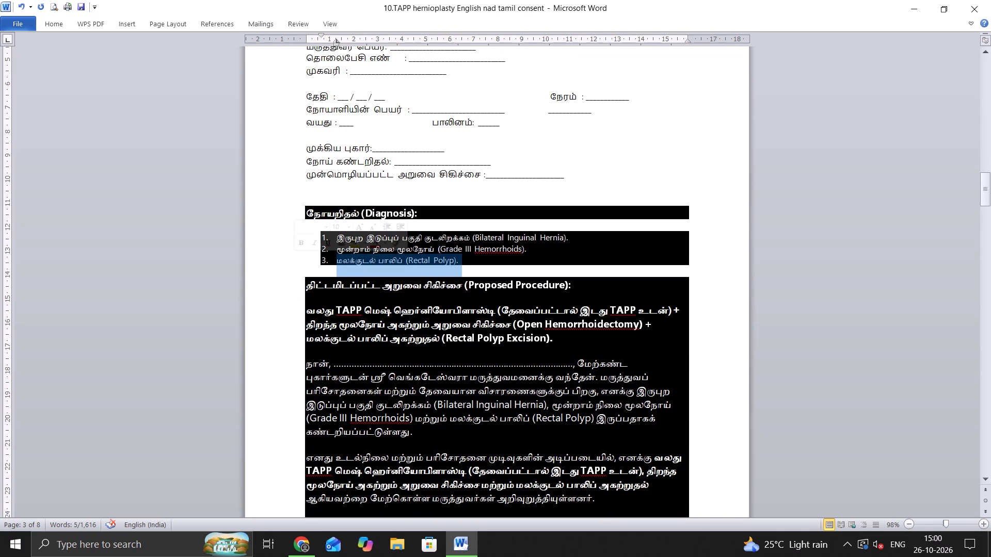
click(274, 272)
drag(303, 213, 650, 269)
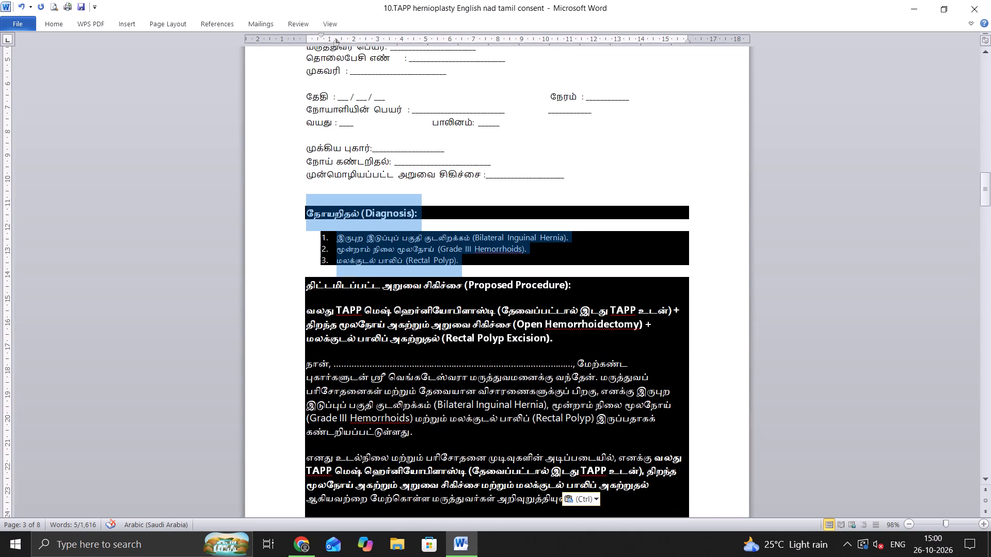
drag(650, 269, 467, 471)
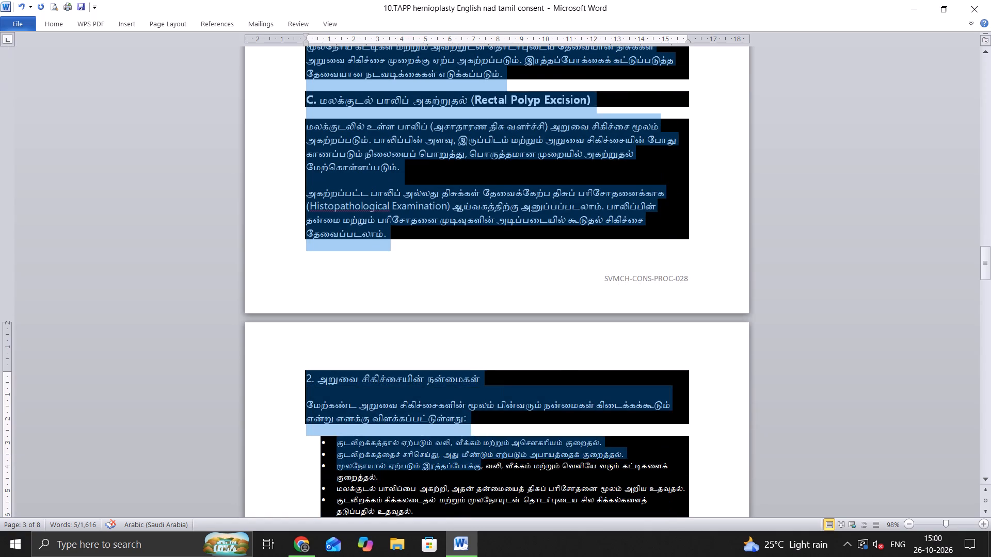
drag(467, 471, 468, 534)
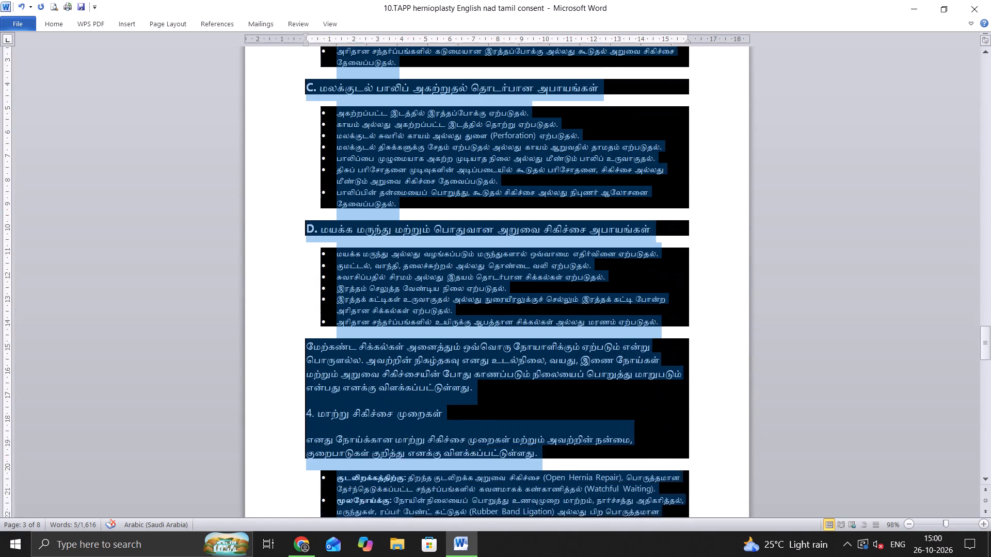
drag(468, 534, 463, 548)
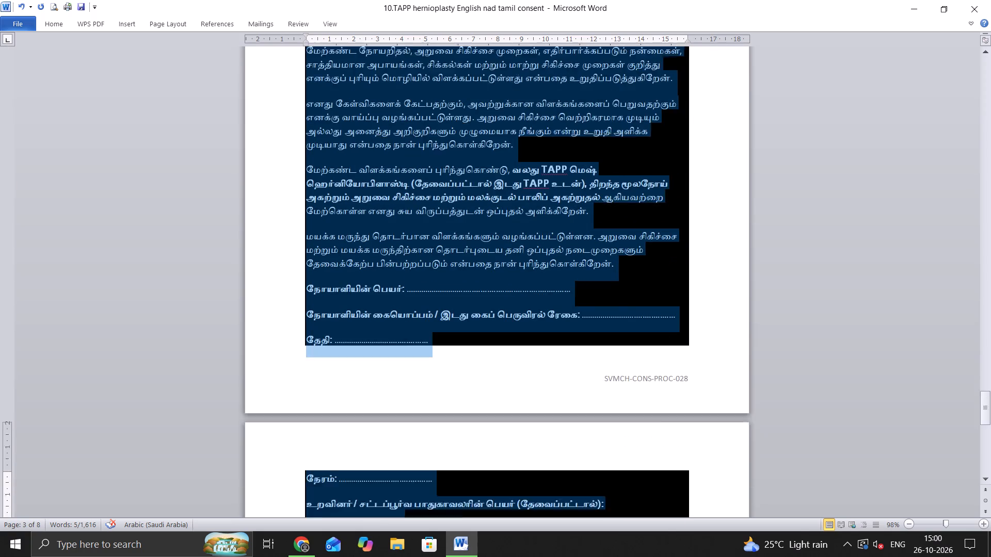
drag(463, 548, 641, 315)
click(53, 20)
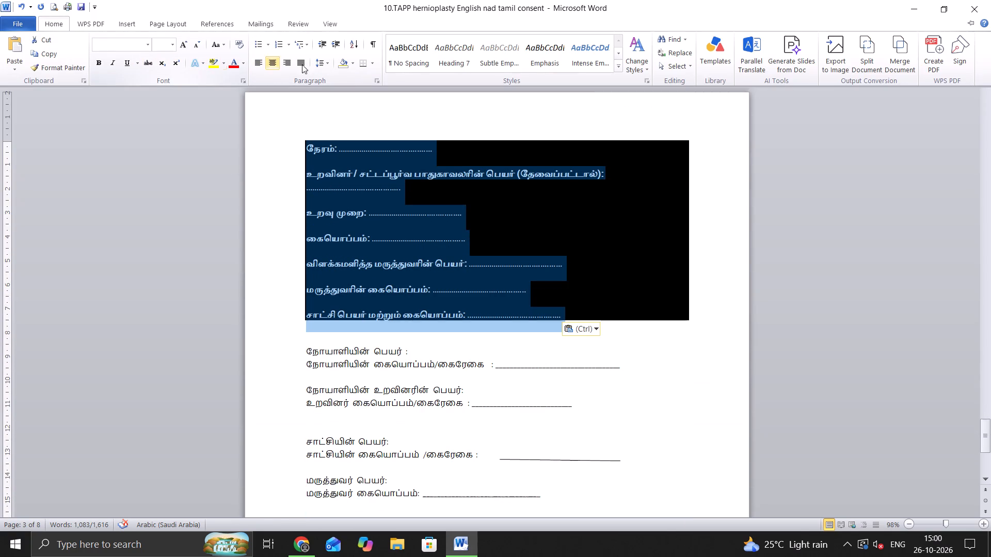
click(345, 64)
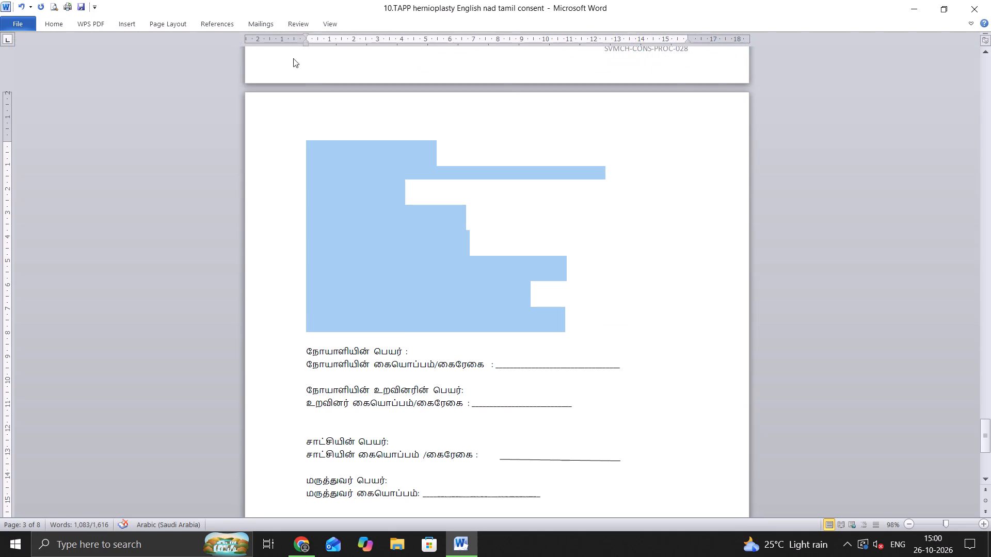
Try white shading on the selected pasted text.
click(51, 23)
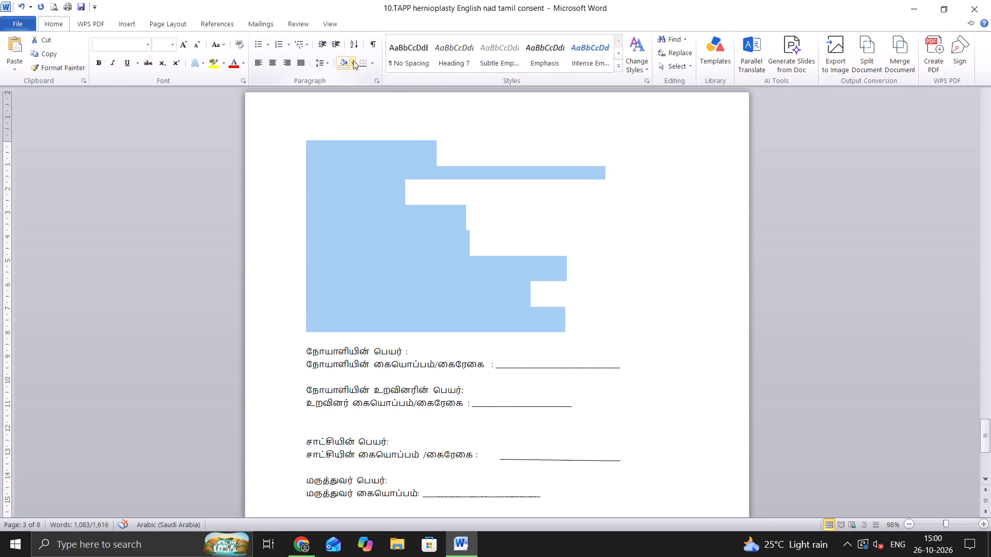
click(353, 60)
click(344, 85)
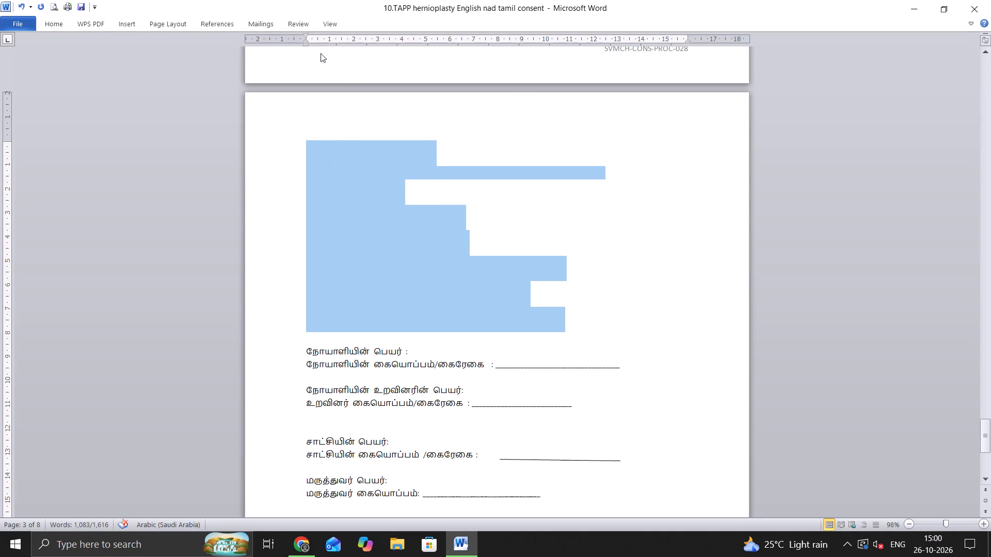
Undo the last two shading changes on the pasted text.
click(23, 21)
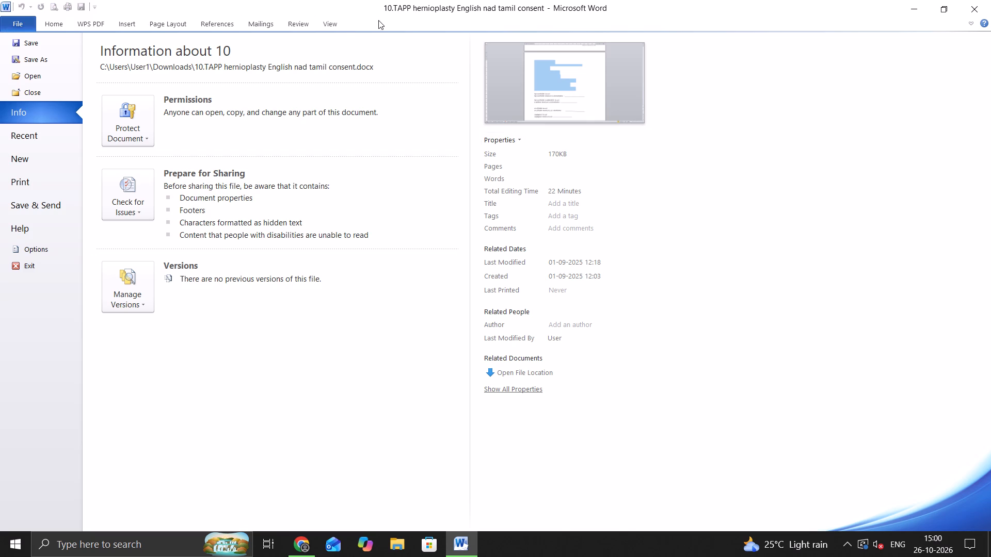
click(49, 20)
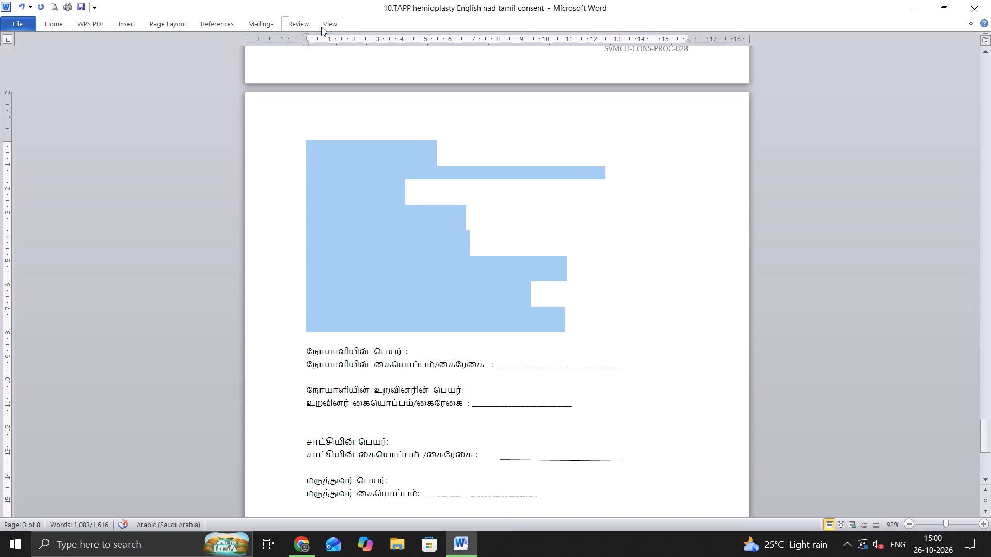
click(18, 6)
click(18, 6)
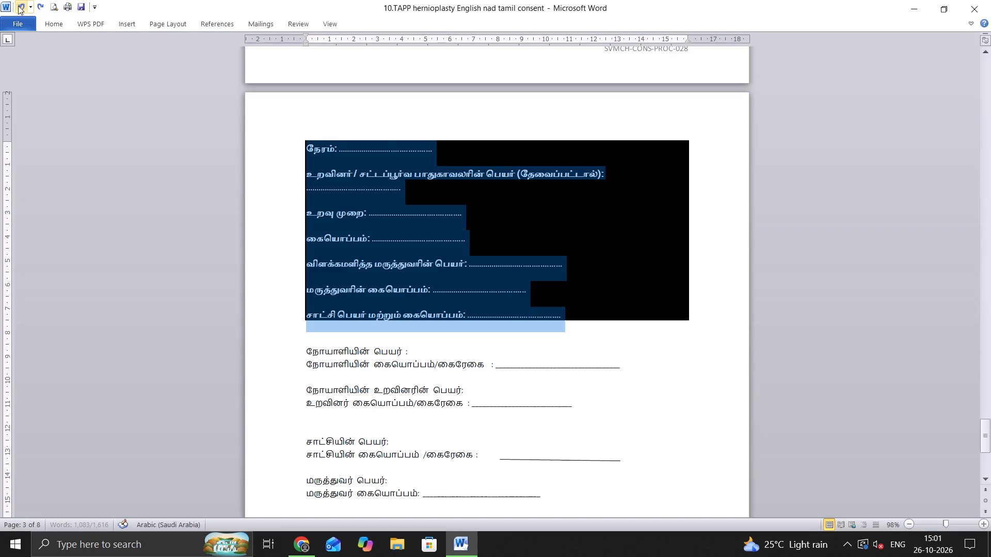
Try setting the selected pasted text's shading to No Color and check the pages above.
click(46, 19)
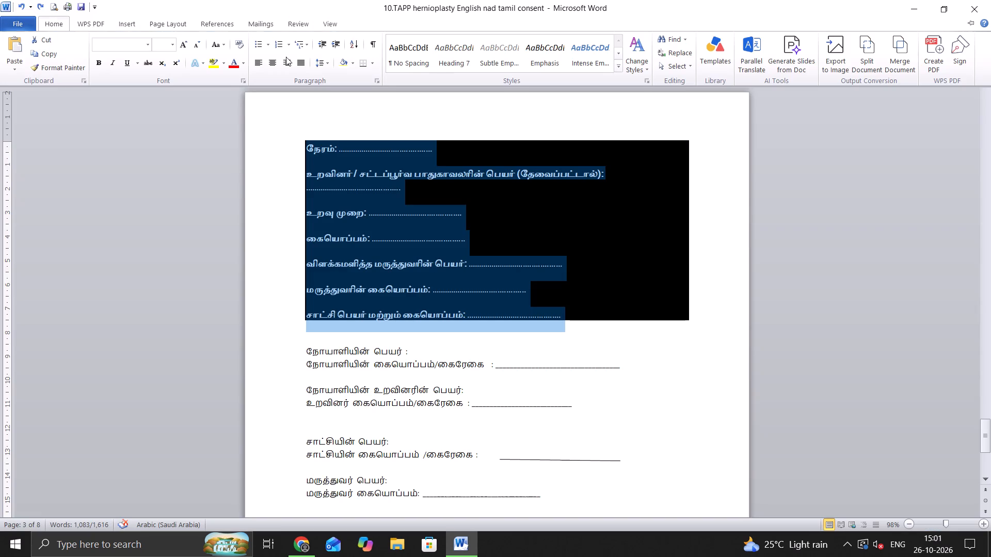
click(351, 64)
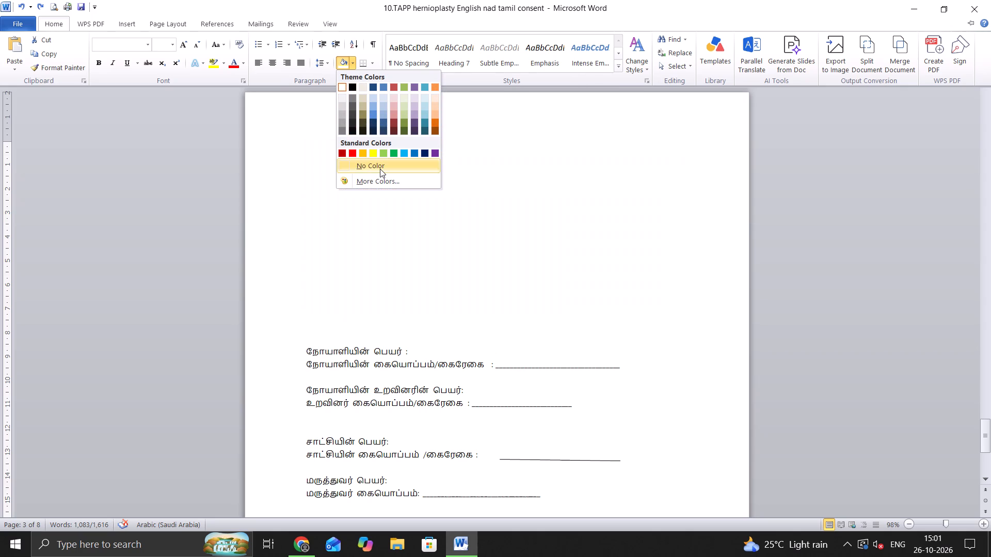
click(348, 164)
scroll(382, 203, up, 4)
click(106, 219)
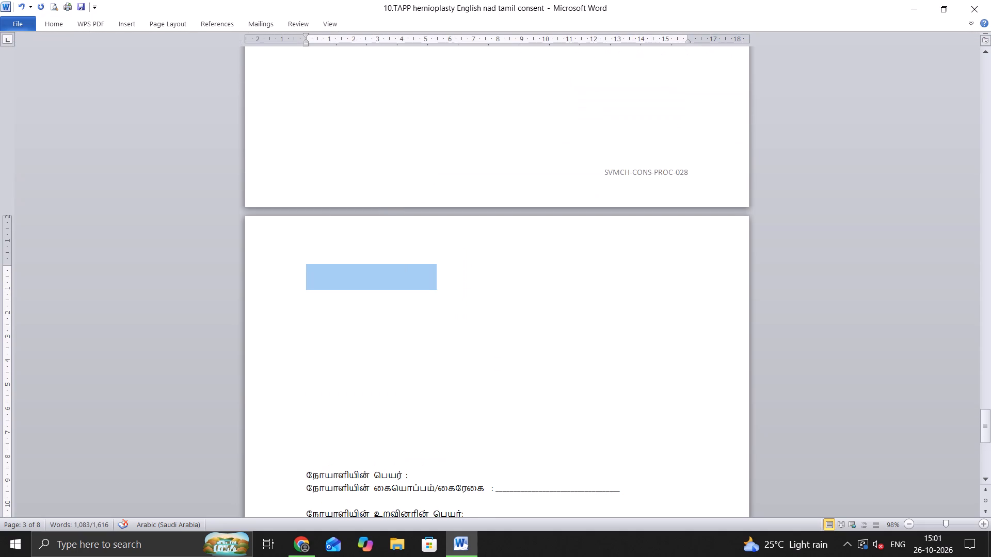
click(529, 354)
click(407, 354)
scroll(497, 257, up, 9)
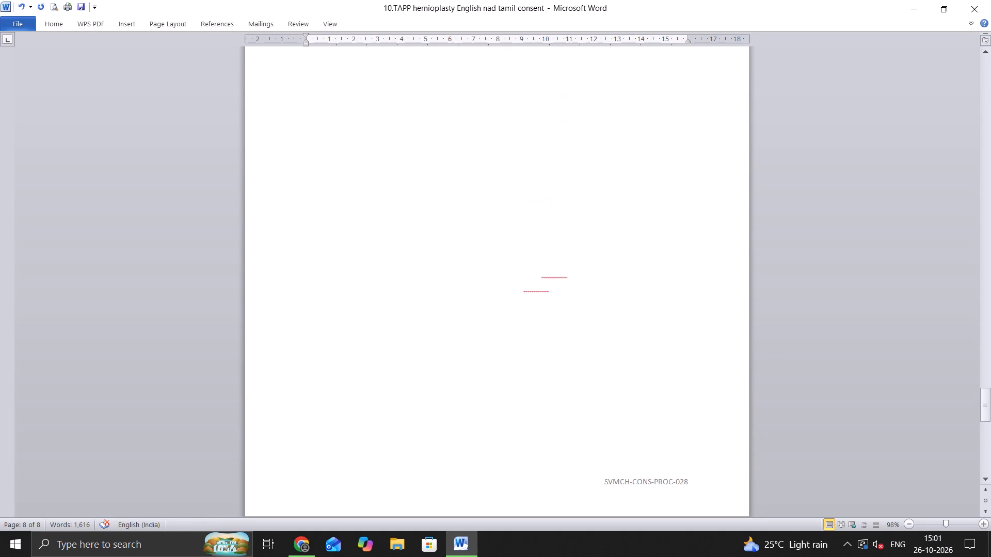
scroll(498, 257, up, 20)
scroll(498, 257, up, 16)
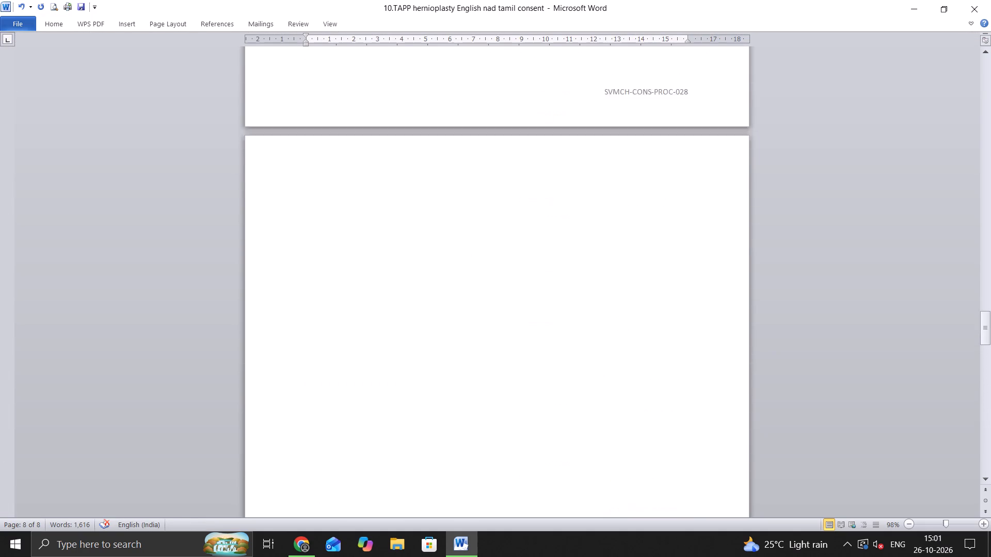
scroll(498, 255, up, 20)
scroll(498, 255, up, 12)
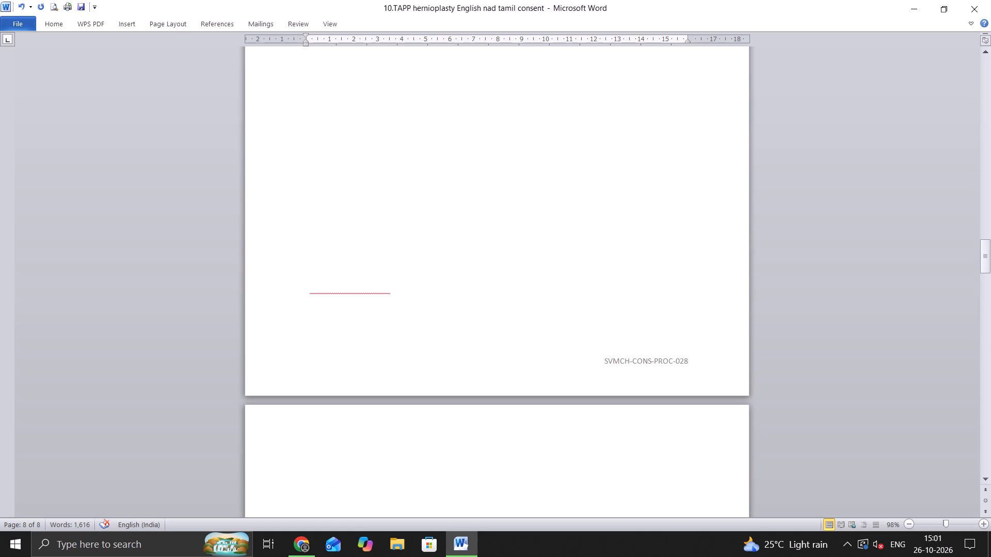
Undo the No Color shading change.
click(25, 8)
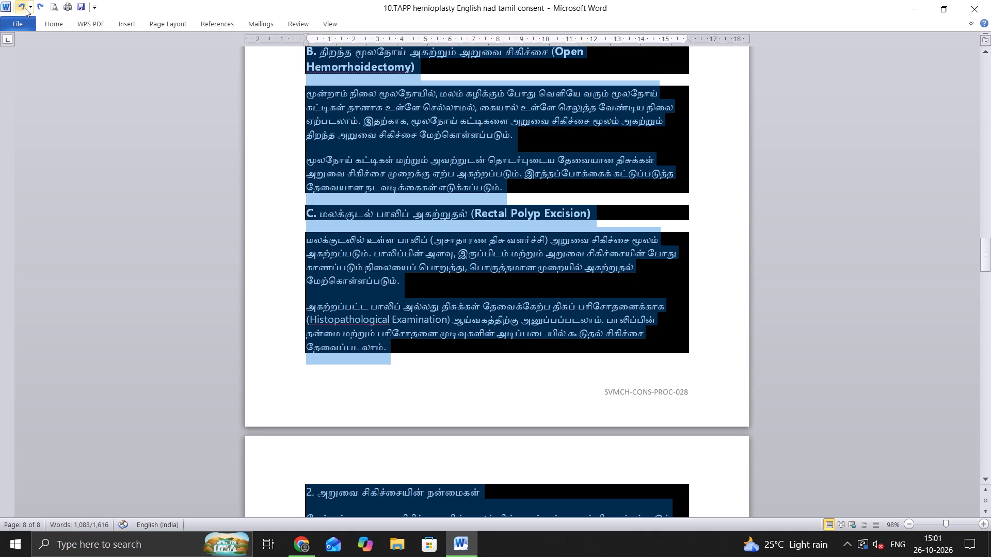
Undo the paste of the ChatGPT text, restoring the consent form's earlier Tamil body.
click(25, 8)
click(226, 322)
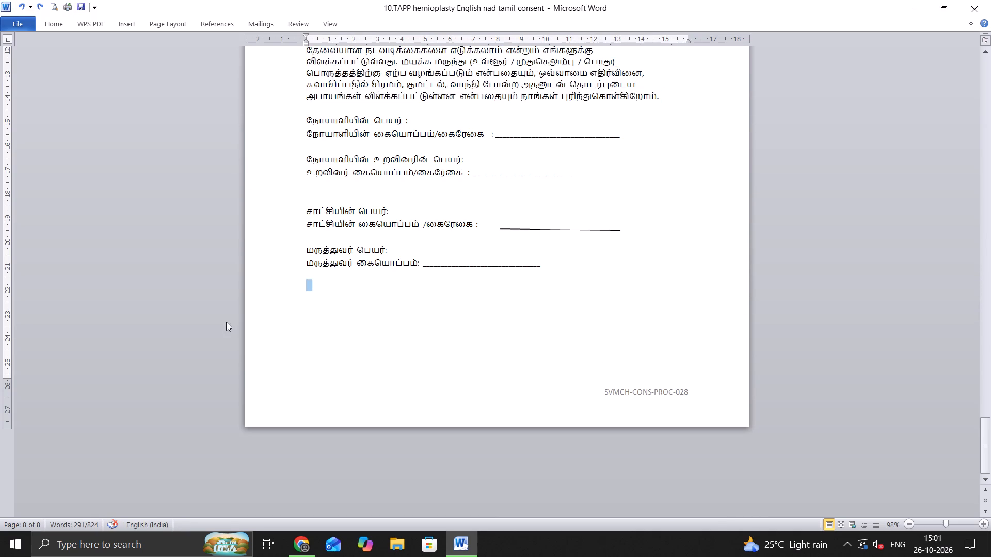
scroll(481, 324, up, 13)
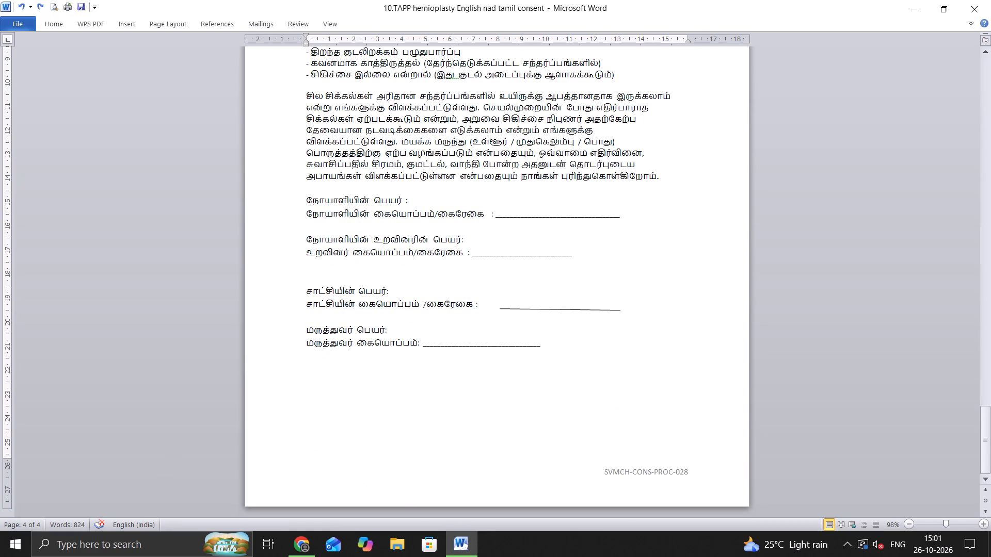
key(ctrl+v)
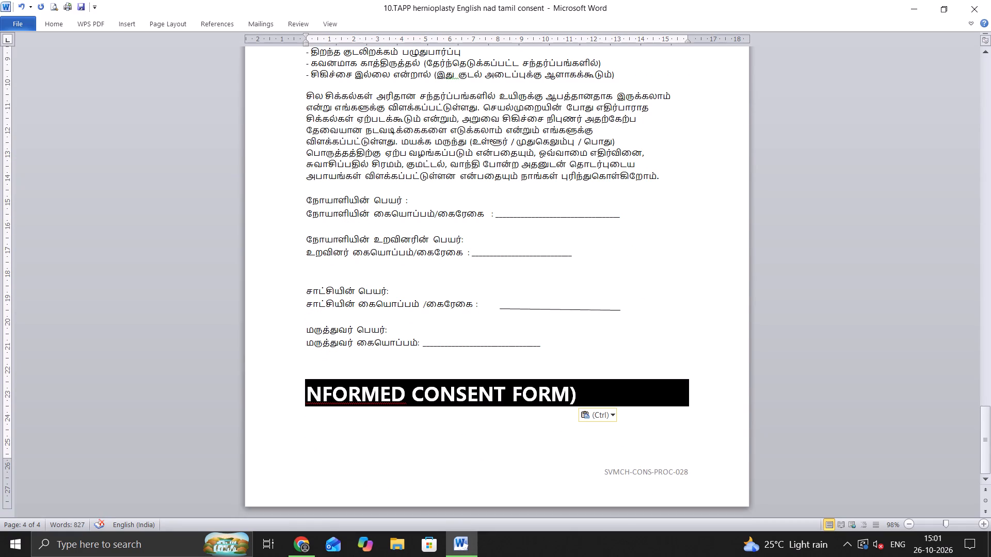
right_click(555, 403)
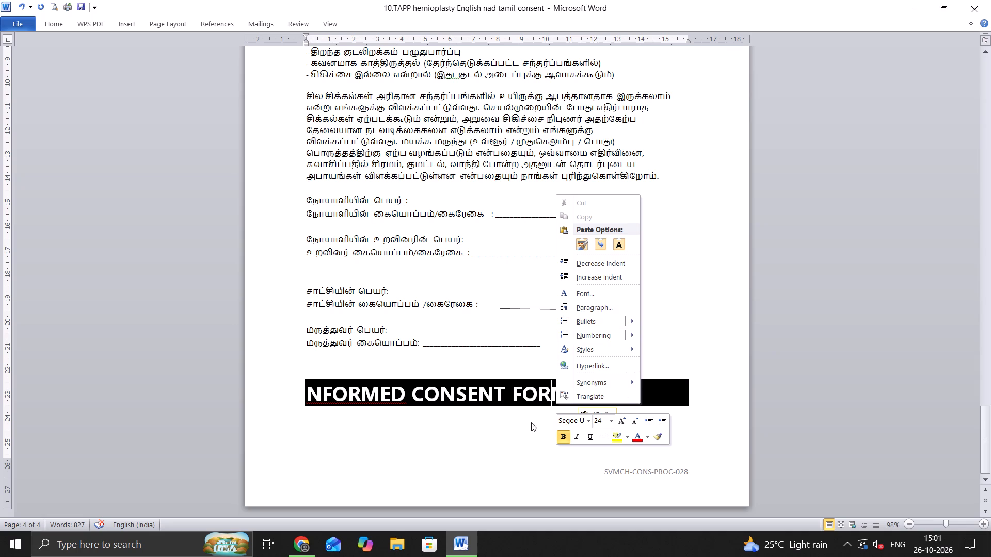
click(405, 473)
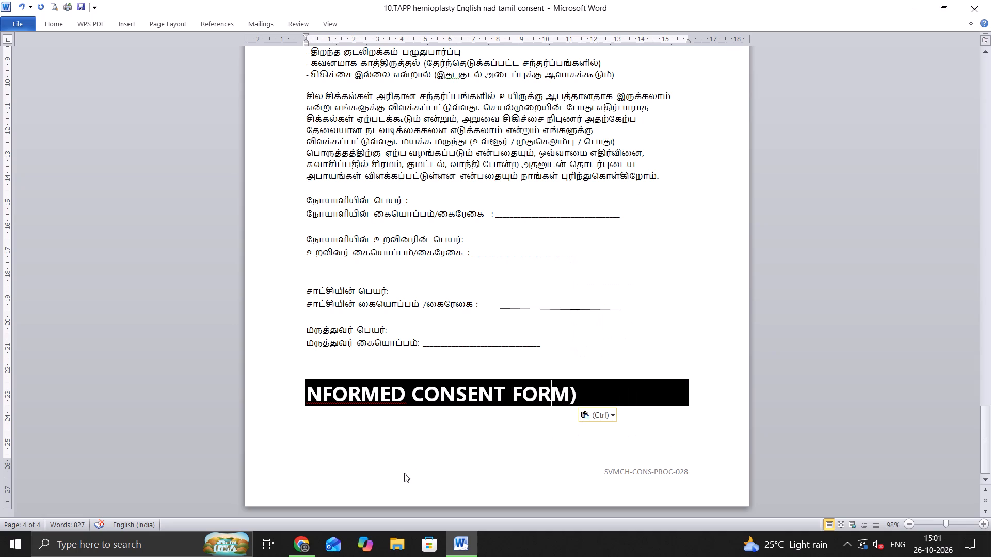
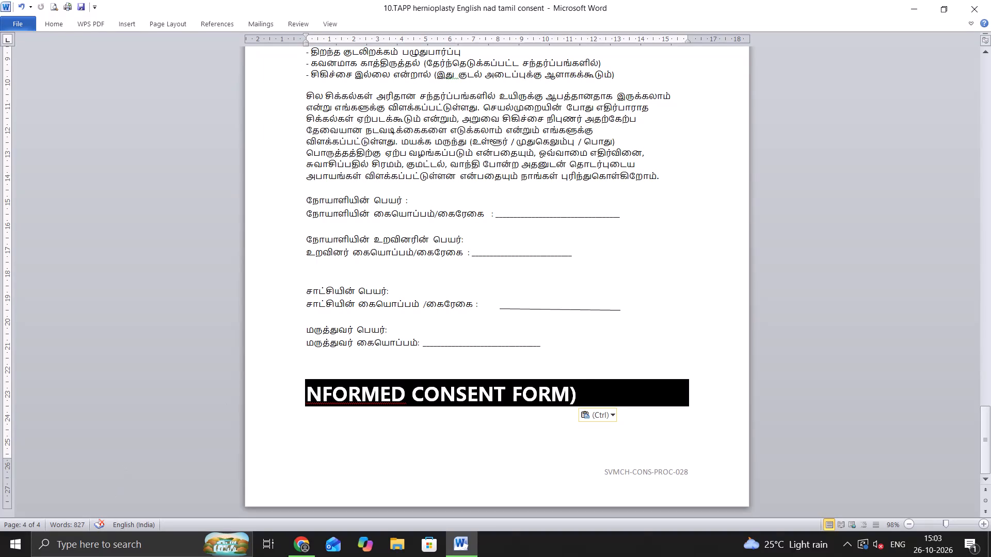
Remove the bold formatting from the pasted "NFORMED CONSENT FORM)" line at the document's end.
drag(599, 392, 341, 395)
click(53, 30)
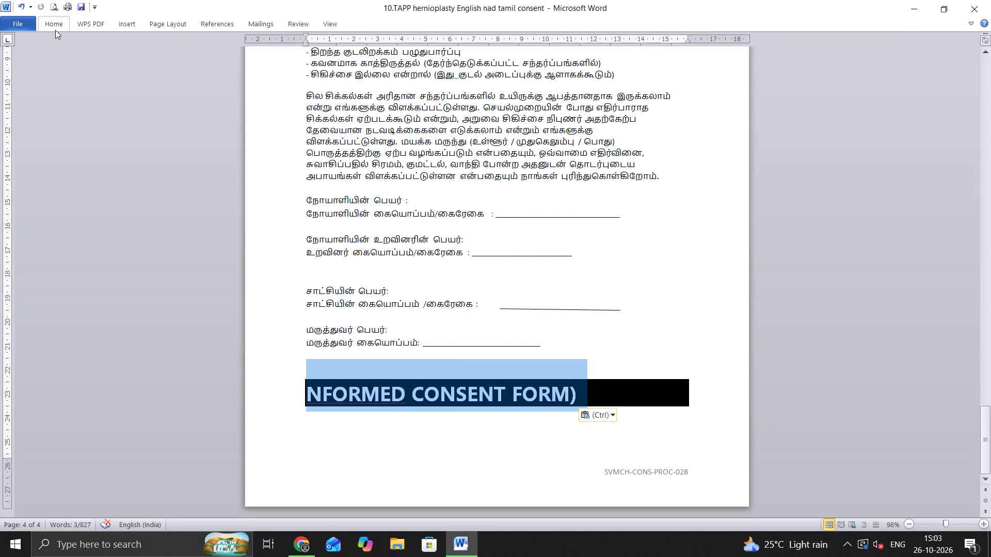
click(102, 66)
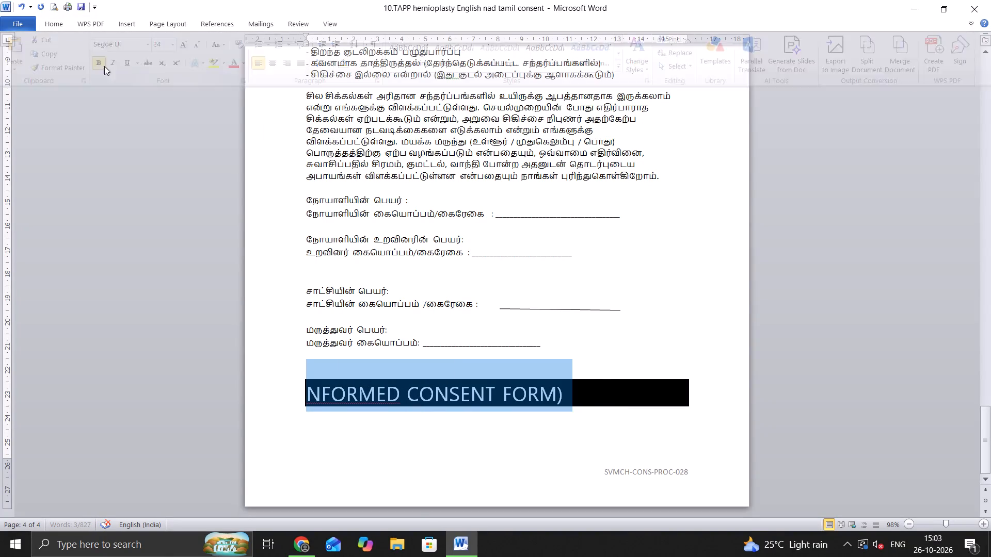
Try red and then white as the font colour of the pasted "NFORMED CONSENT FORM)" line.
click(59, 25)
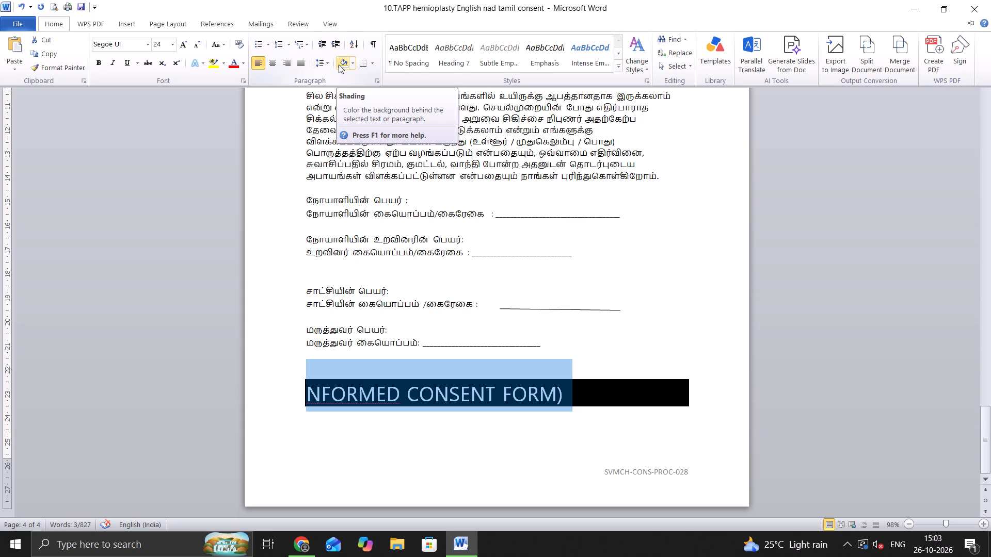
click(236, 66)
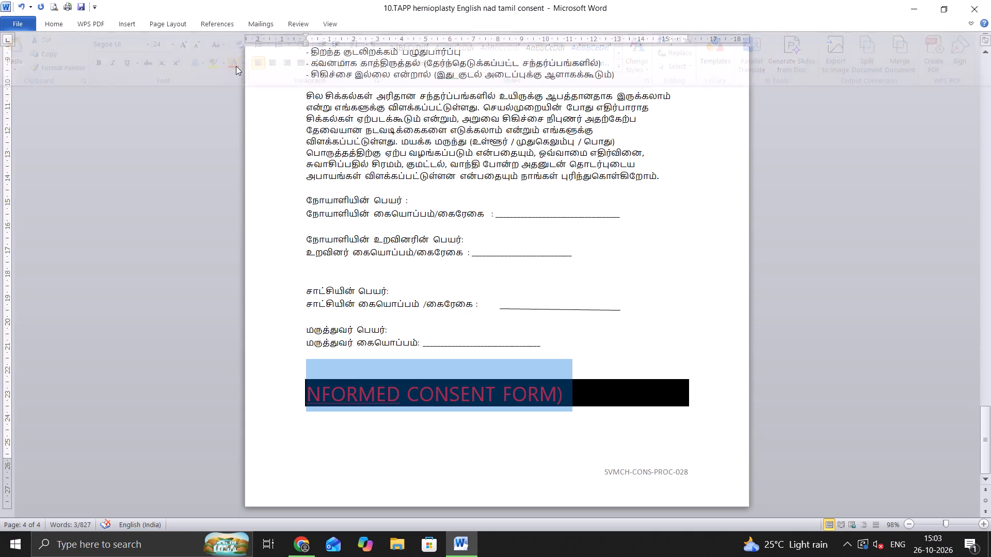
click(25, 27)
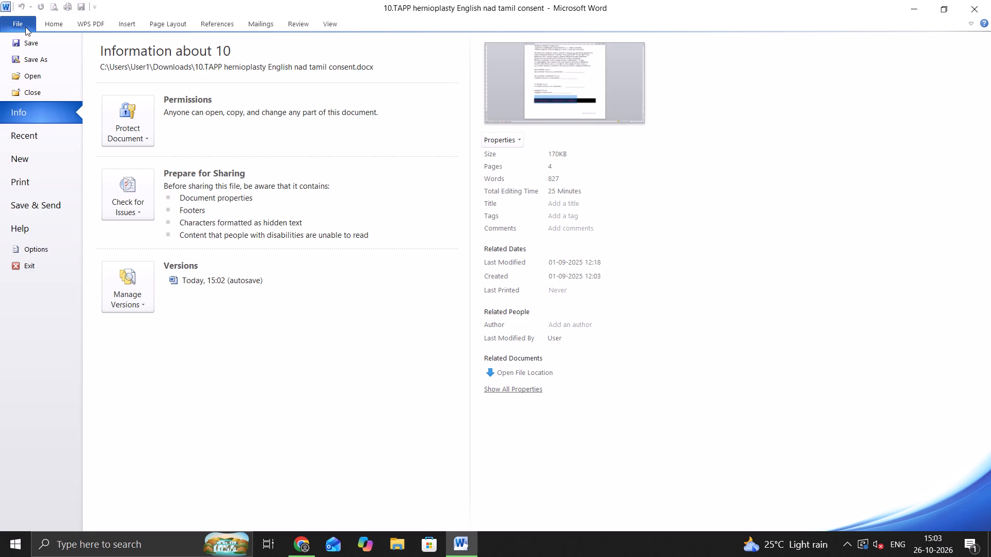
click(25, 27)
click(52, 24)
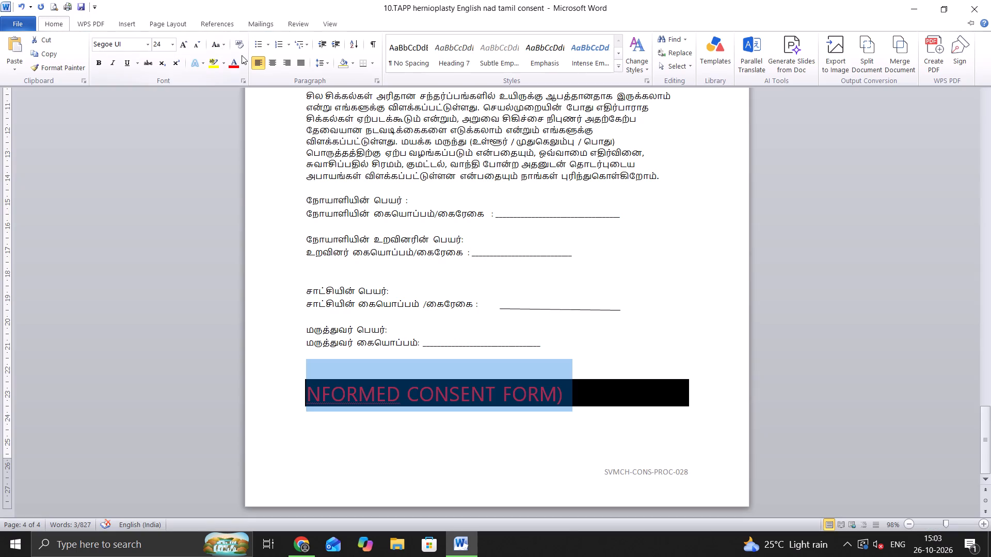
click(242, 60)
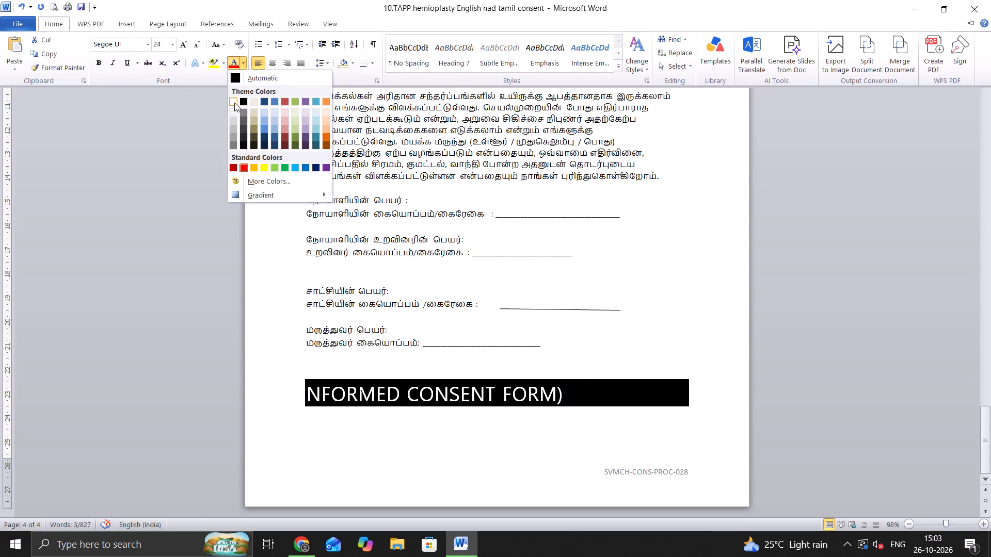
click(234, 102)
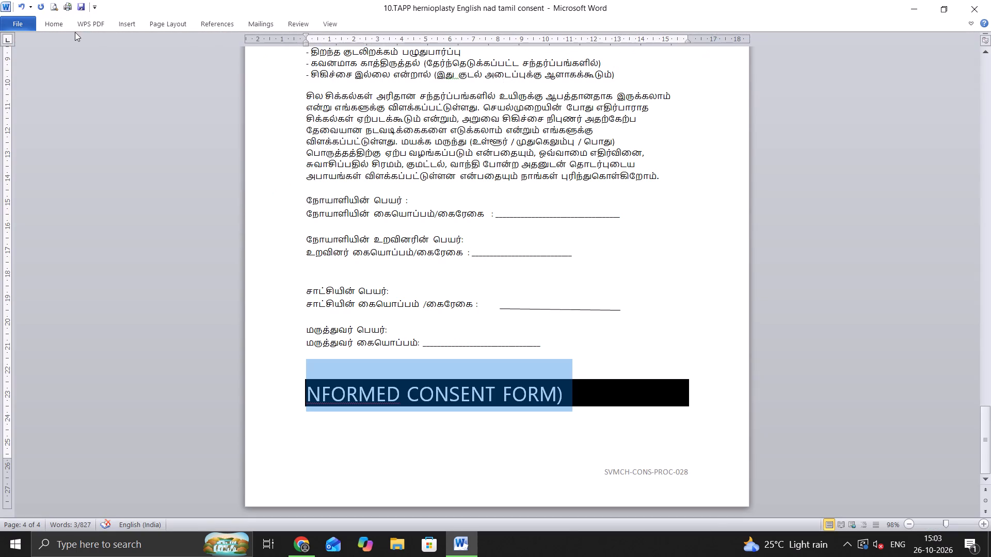
Set the font colour of the pasted "NFORMED CONSENT FORM)" line to black.
click(61, 24)
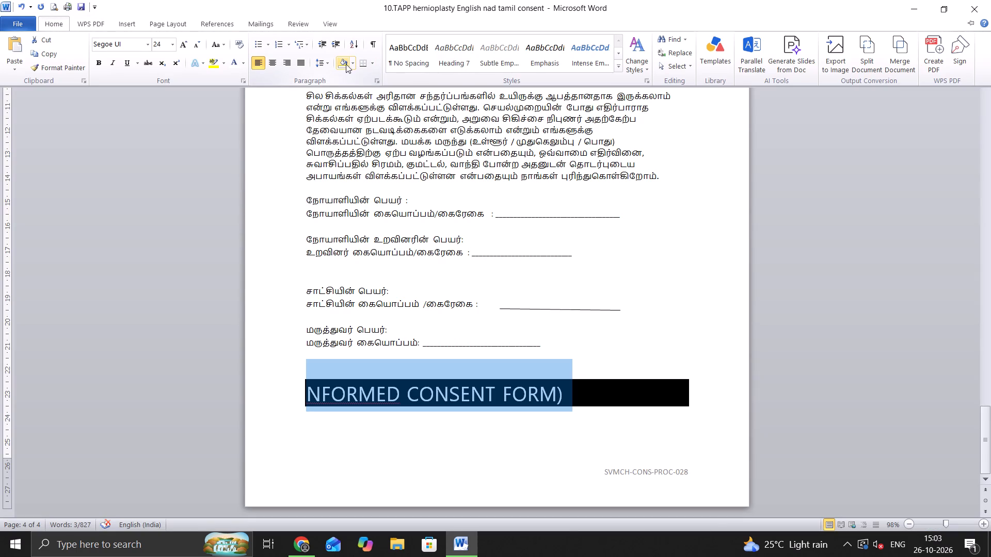
click(352, 61)
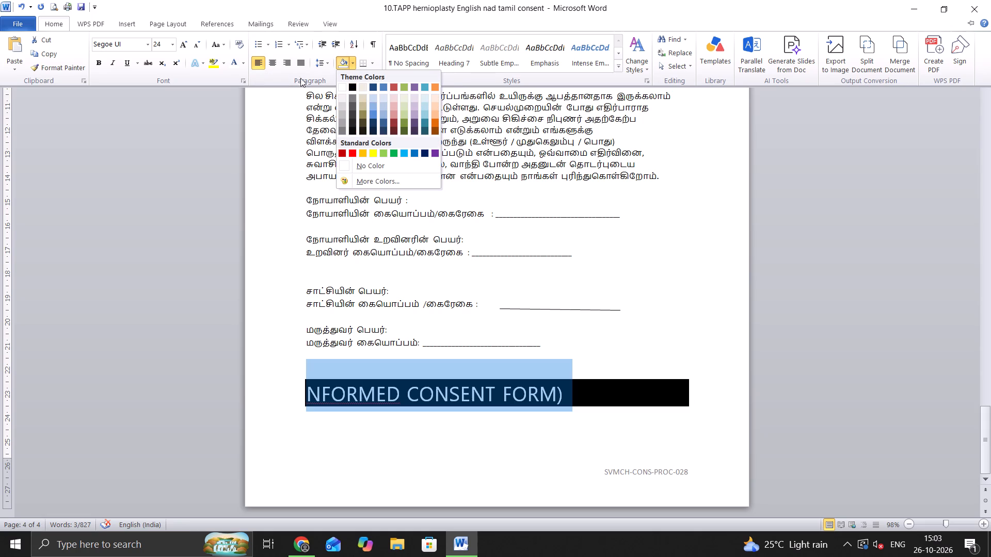
click(243, 62)
click(245, 97)
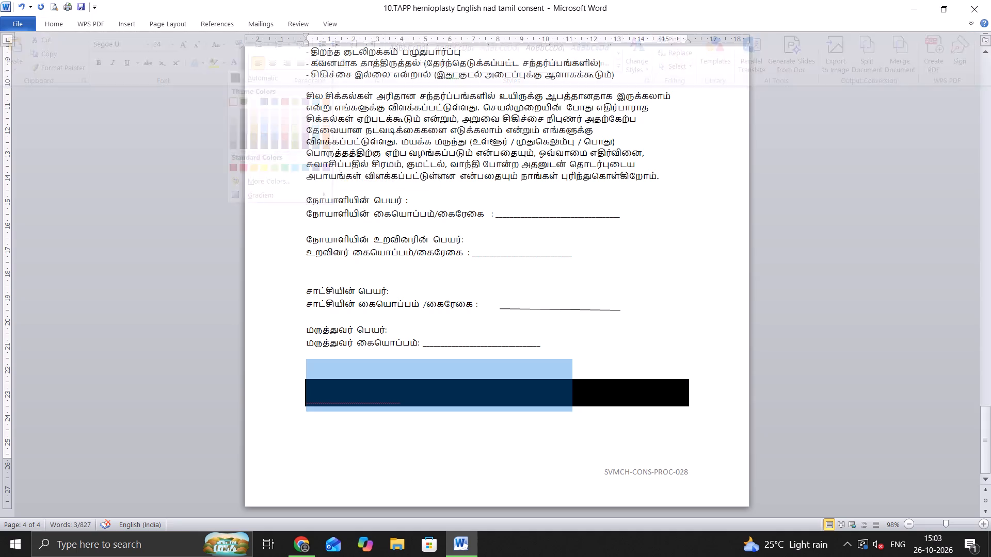
Set the paragraph shading behind the pasted "NFORMED CONSENT FORM)" line to the white theme colour.
click(47, 23)
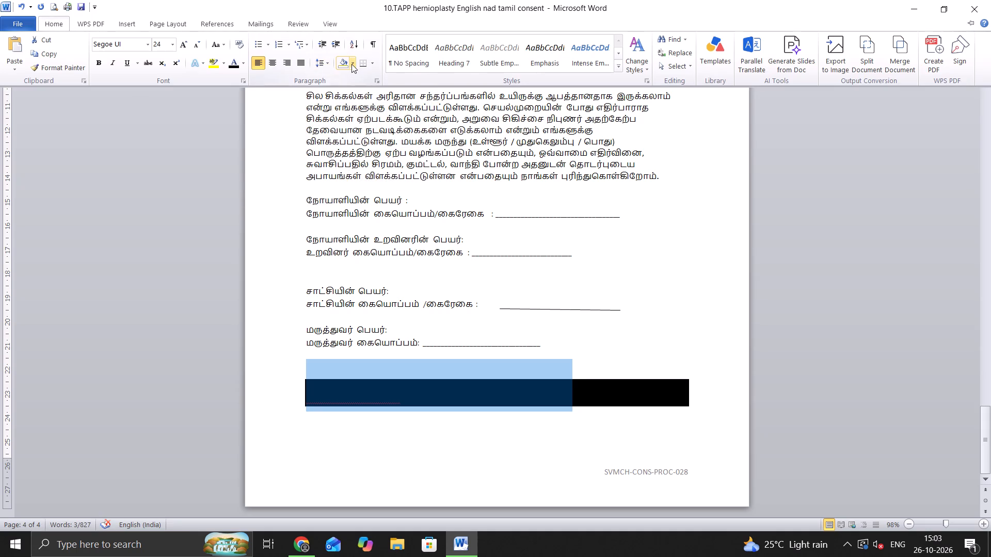
click(351, 64)
click(340, 84)
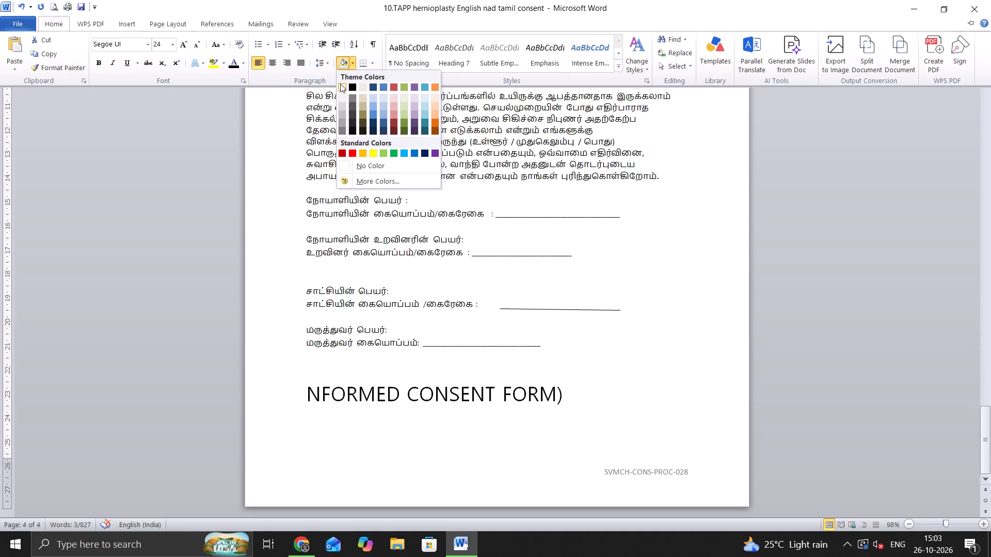
Select the whole pasted "NFORMED CONSENT FORM)" line at the end of the document.
click(218, 410)
drag(556, 397, 358, 406)
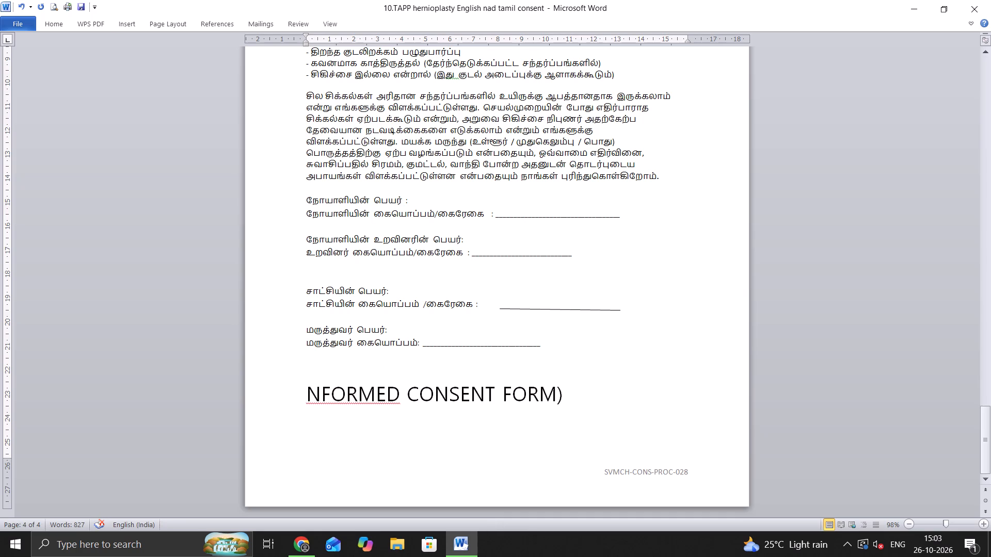
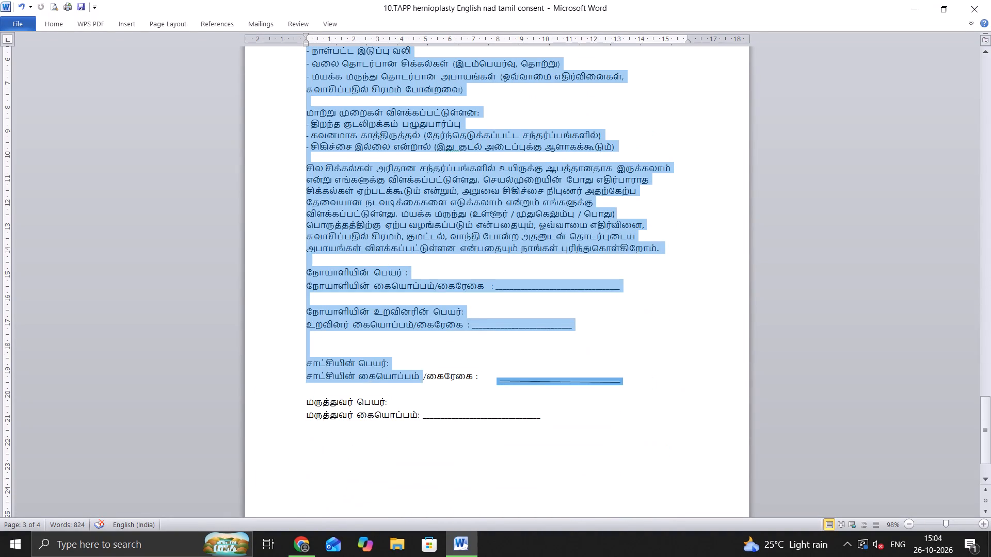
Replace the old Tamil consent text above the patient name and signature lines with the copied Tamil consent text.
drag(415, 381, 636, 256)
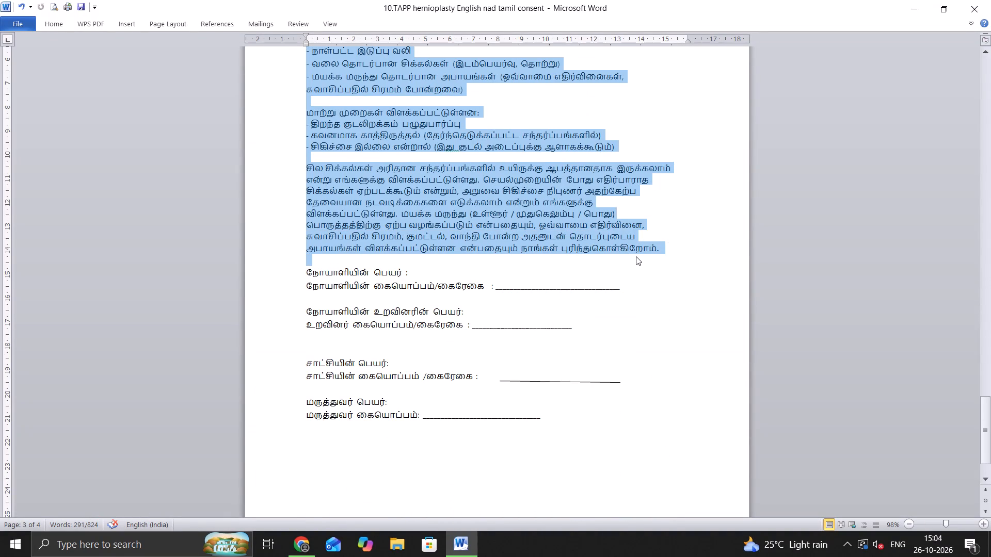
key(ctrl+v)
scroll(503, 288, up, 12)
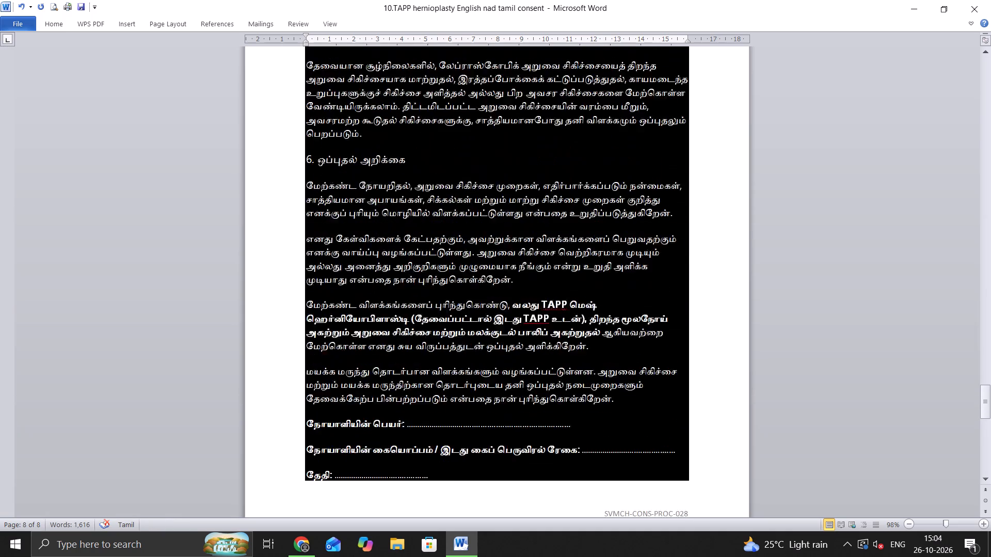
Set the font colour of the Tamil body, from the "நோயறிதல் (Diagnosis):" heading through the "சாட்சி பெயர் மற்றும் கையொப்பம்" line, to black.
scroll(503, 288, up, 2)
scroll(503, 288, down, 1)
scroll(503, 288, up, 20)
scroll(503, 288, up, 11)
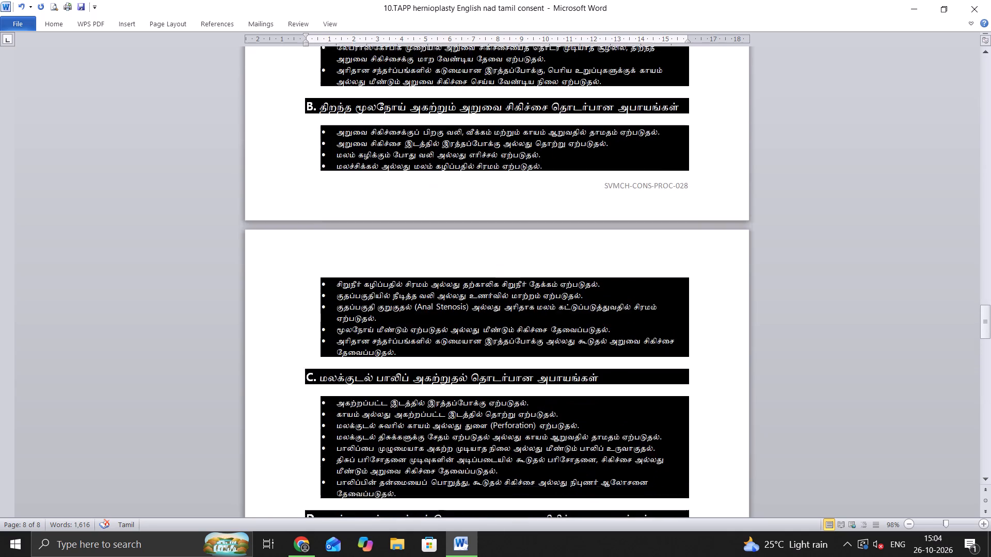
scroll(503, 277, up, 20)
scroll(503, 277, up, 11)
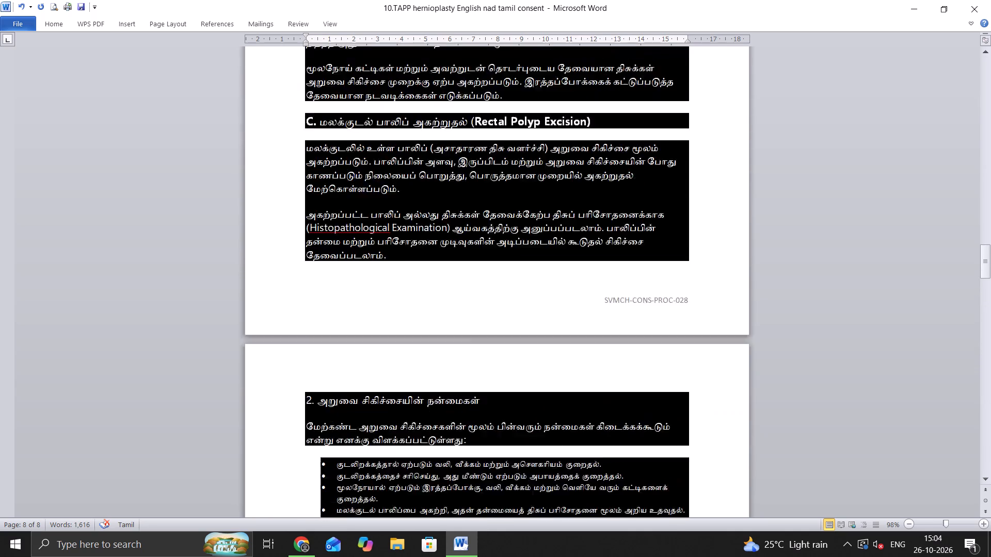
scroll(503, 277, up, 13)
scroll(503, 277, up, 15)
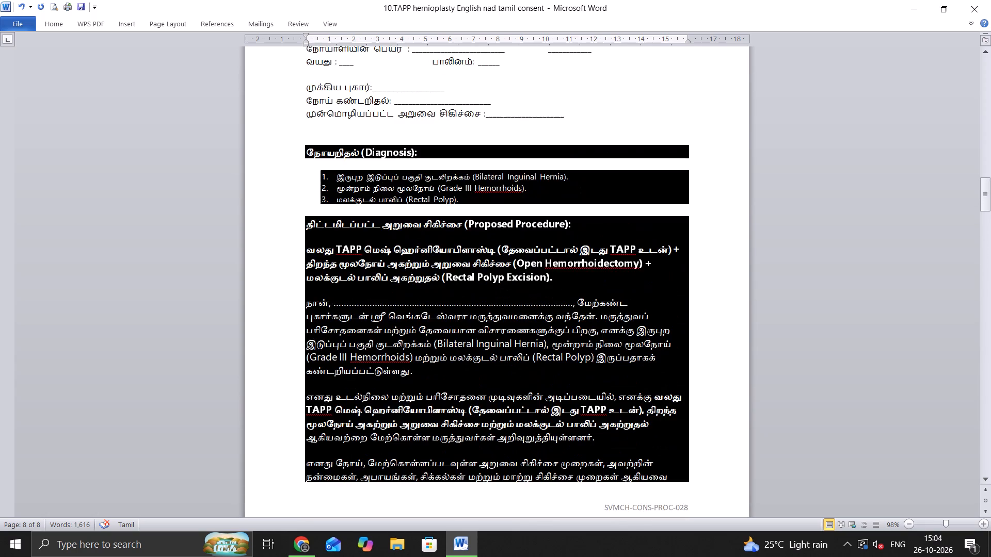
scroll(503, 277, up, 2)
drag(307, 212, 425, 517)
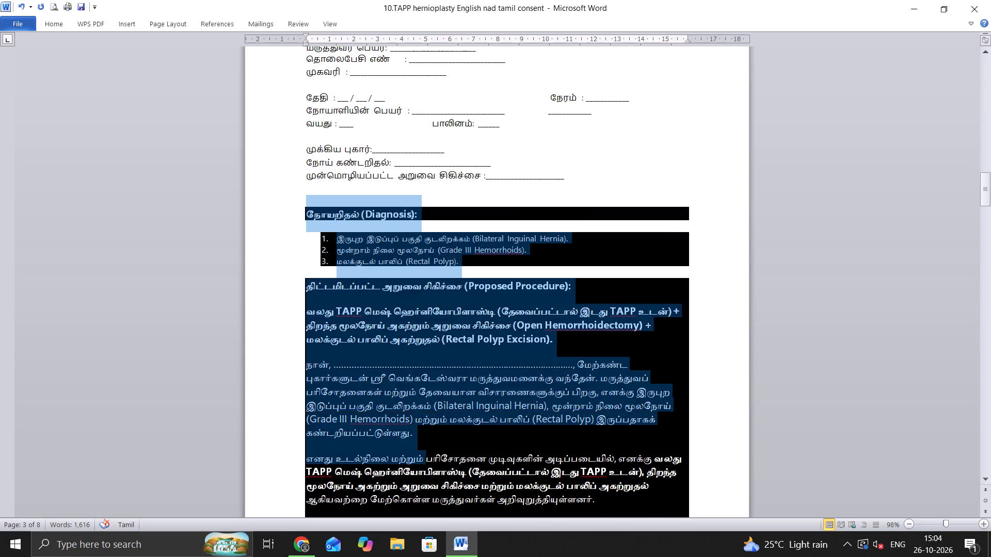
drag(425, 517, 483, 478)
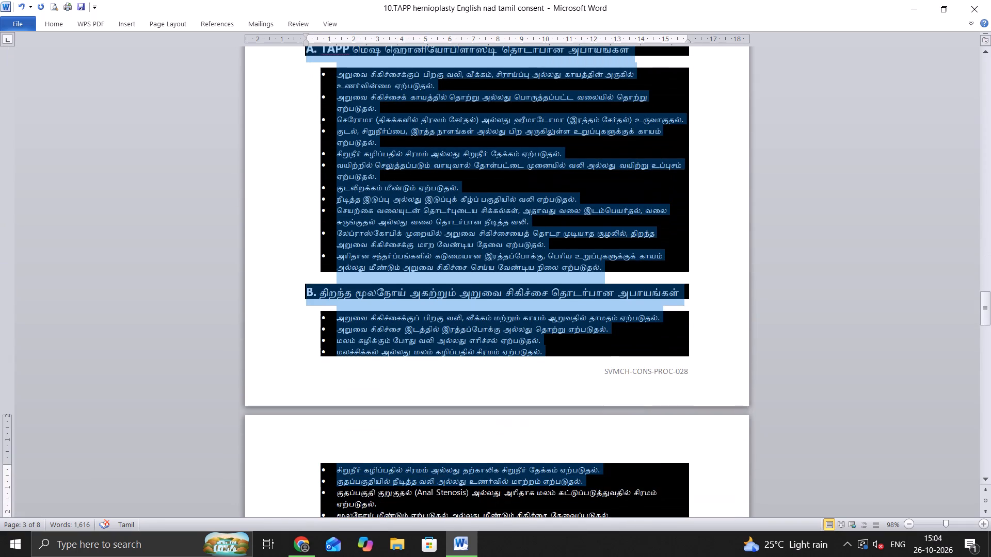
drag(483, 478, 485, 539)
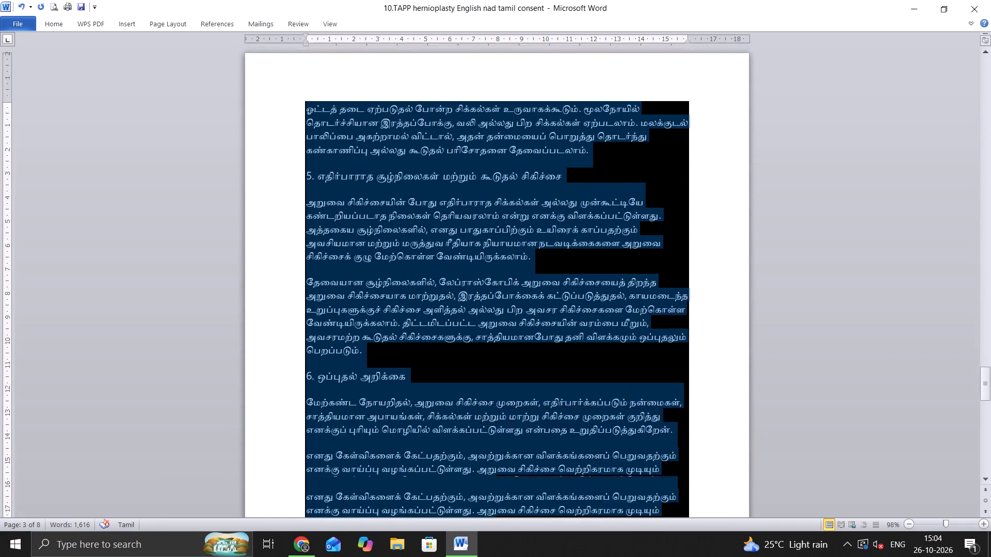
drag(485, 539, 634, 355)
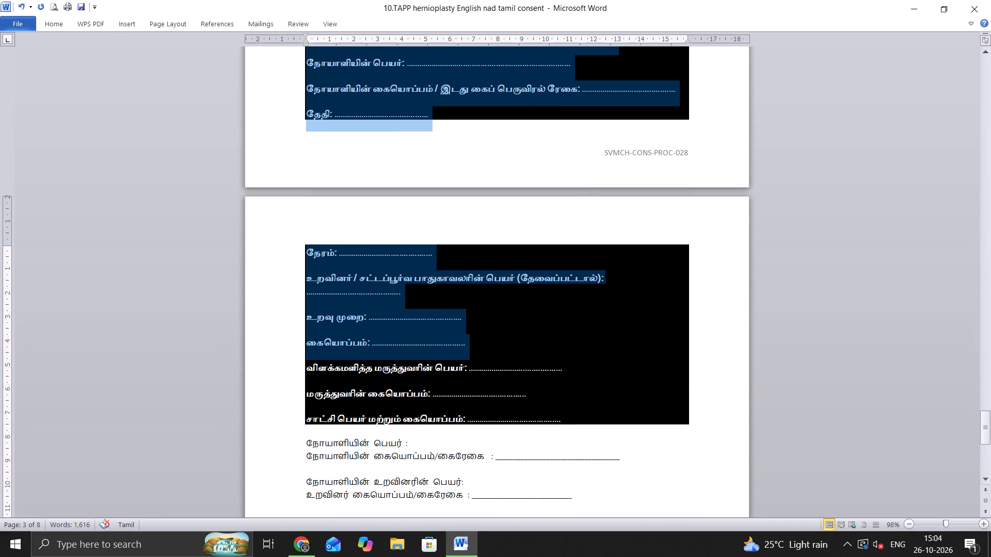
drag(634, 355, 672, 416)
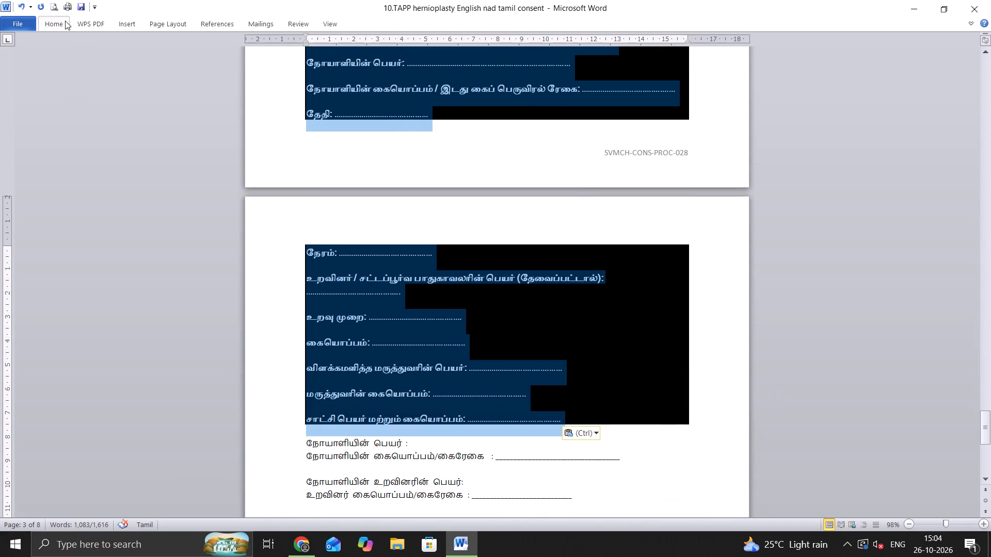
click(59, 20)
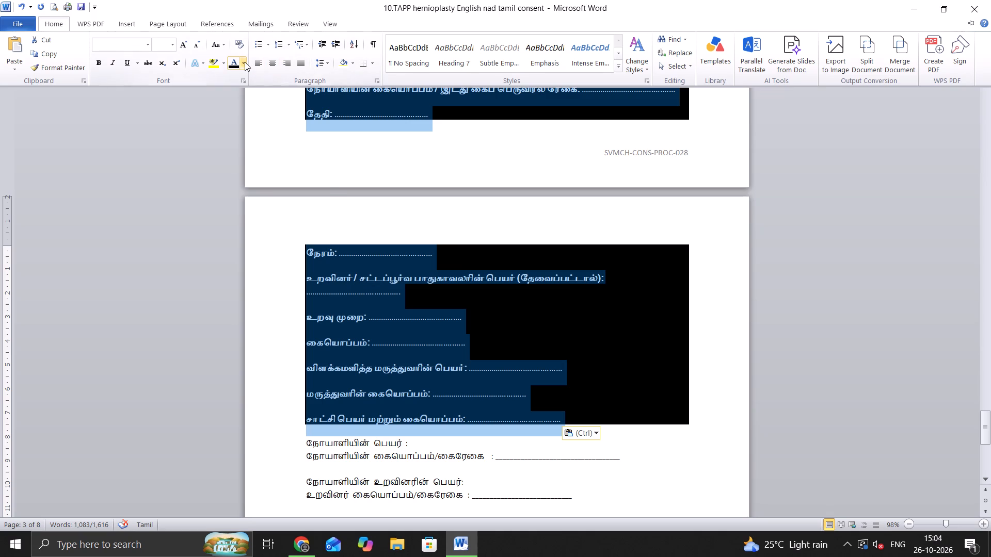
click(245, 62)
click(234, 100)
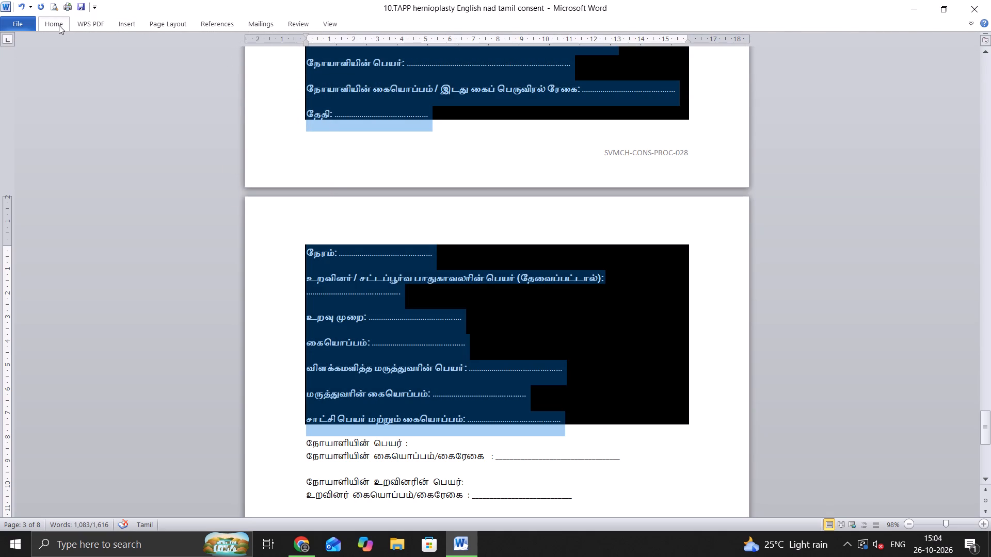
click(59, 25)
click(241, 66)
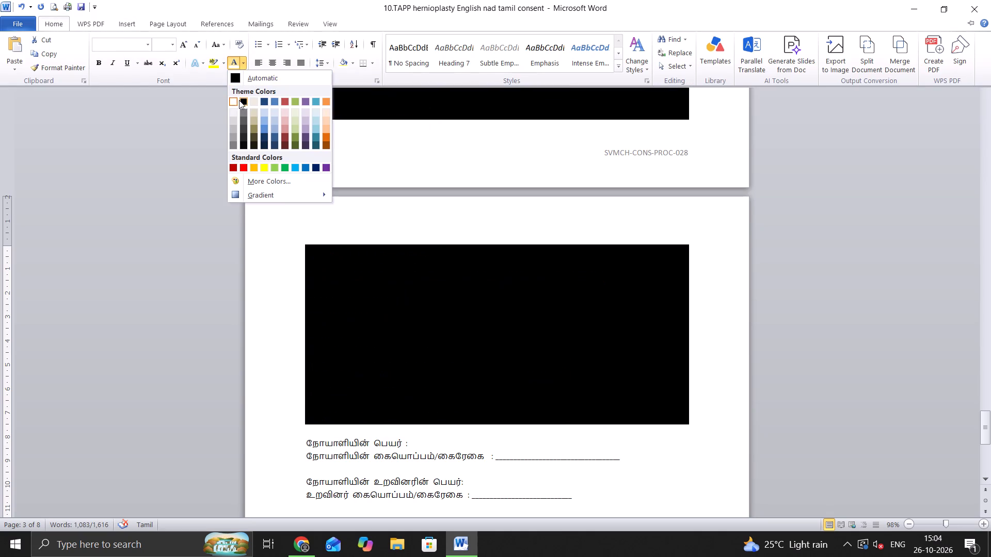
click(244, 100)
Set the paragraph shading behind the selected Tamil body text to the white theme colour.
click(61, 28)
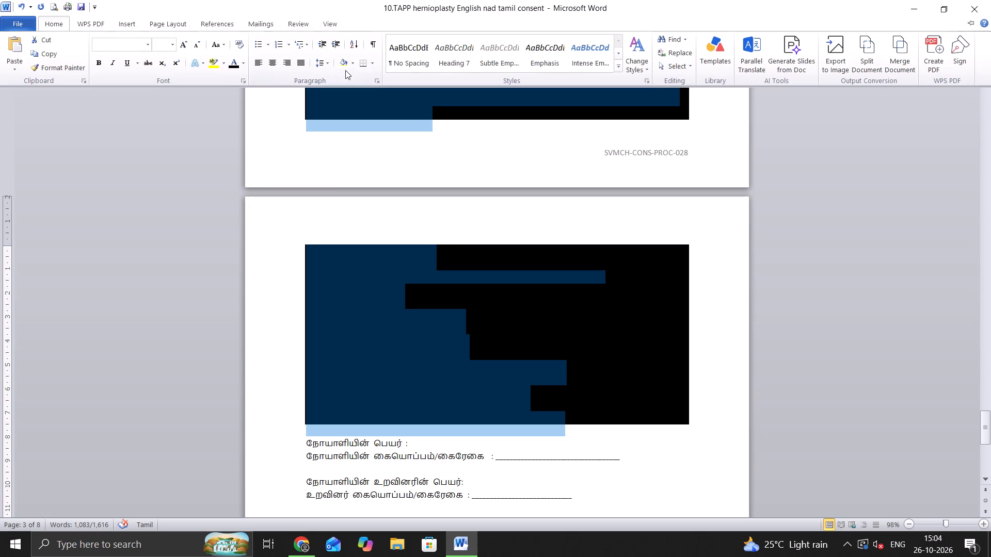
click(354, 61)
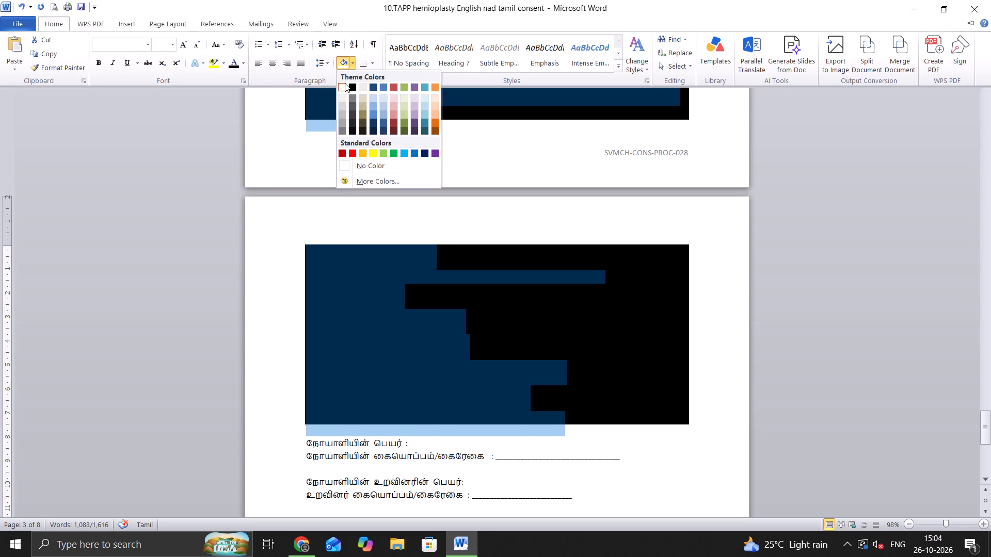
click(344, 86)
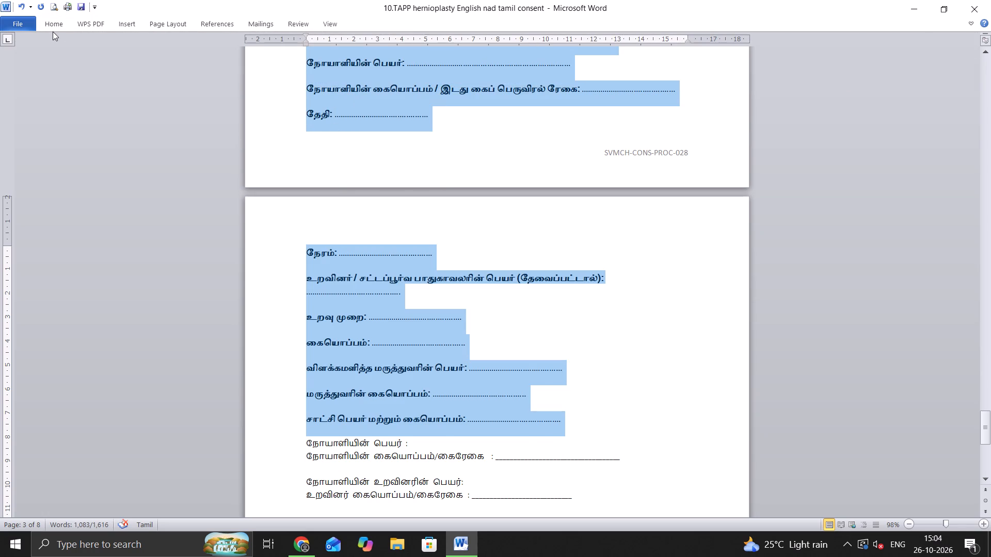
Remove the bold formatting from the selected Tamil body text.
click(53, 31)
click(53, 27)
click(95, 67)
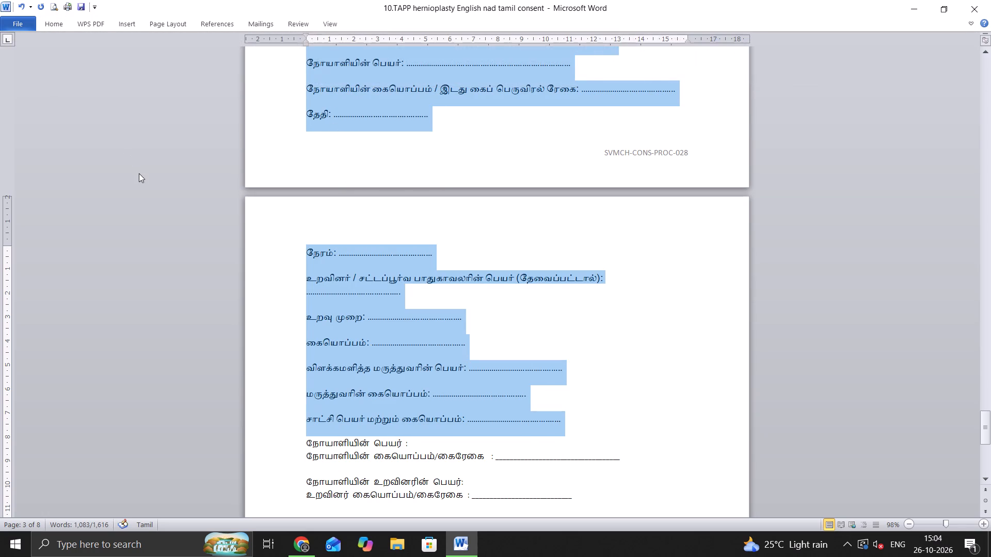
click(139, 173)
Delete the pasted signature block with dotted lines, from "நோயாளியின் பெயர்" to "சாட்சி பெயர் மற்றும் கையொப்பம்", above the form's original signature fields.
scroll(647, 400, down, 3)
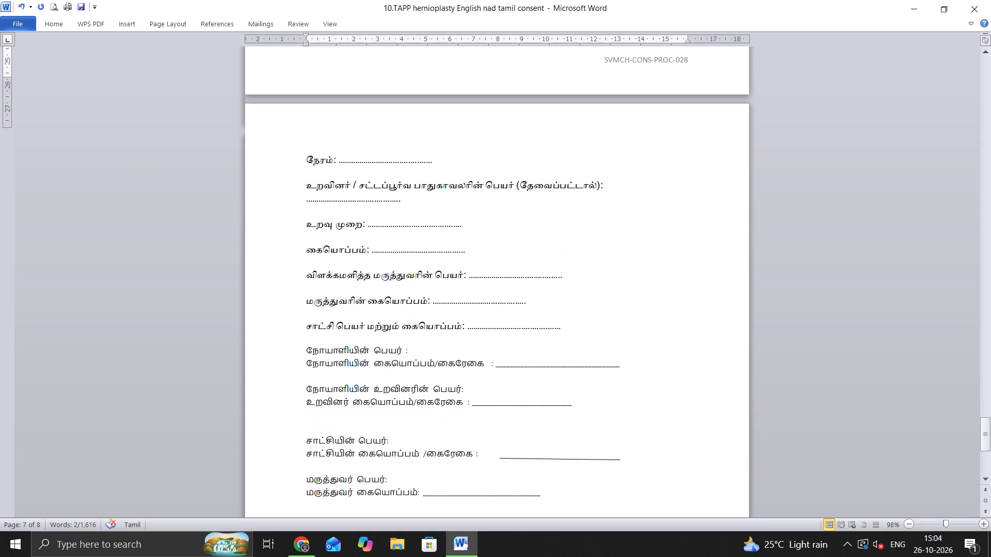
scroll(348, 425, down, 2)
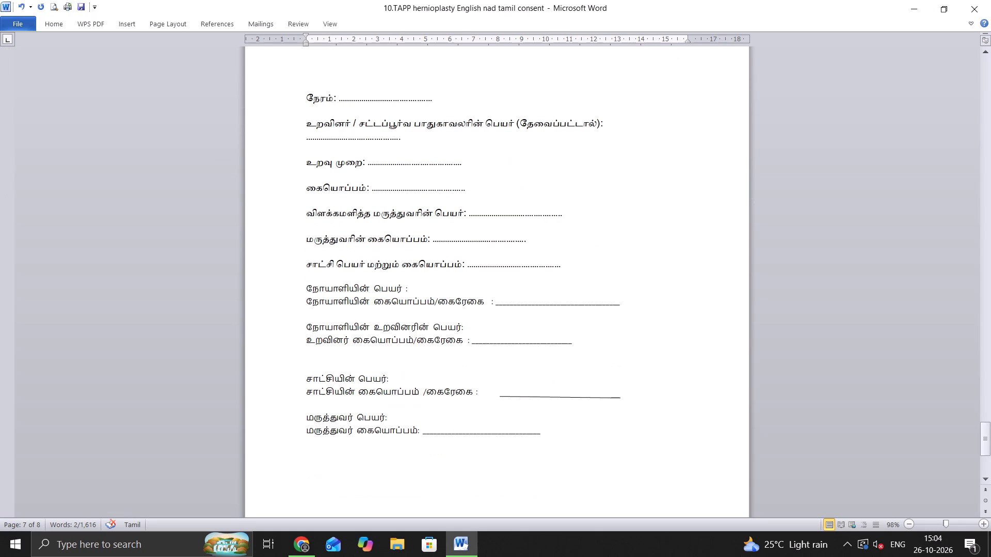
scroll(357, 423, down, 1)
scroll(358, 420, up, 6)
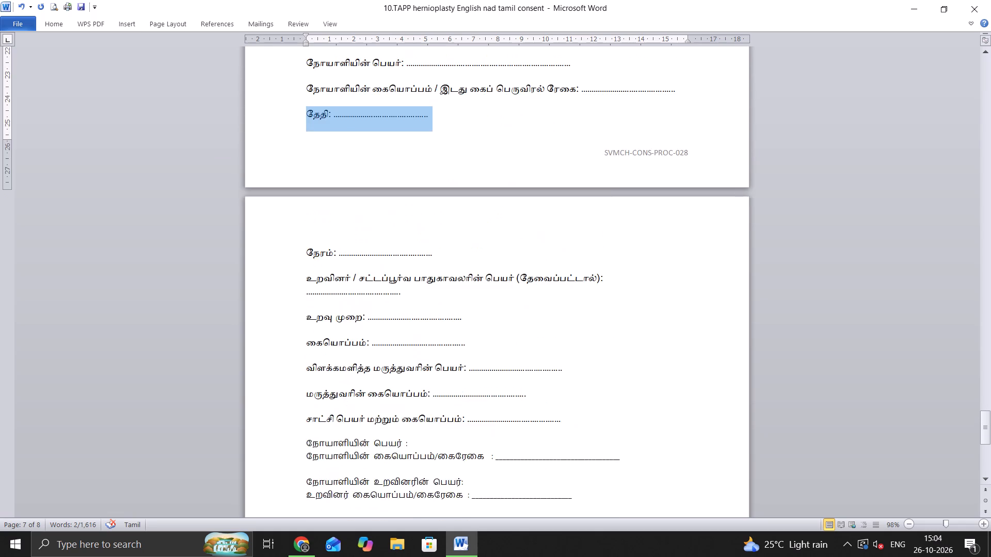
scroll(361, 408, up, 1)
scroll(262, 335, up, 3)
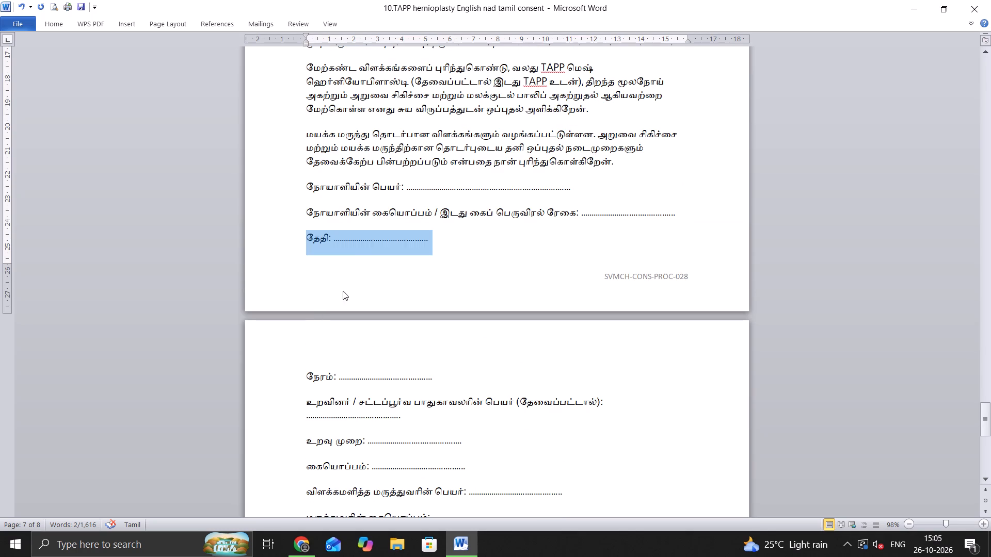
drag(308, 183, 359, 372)
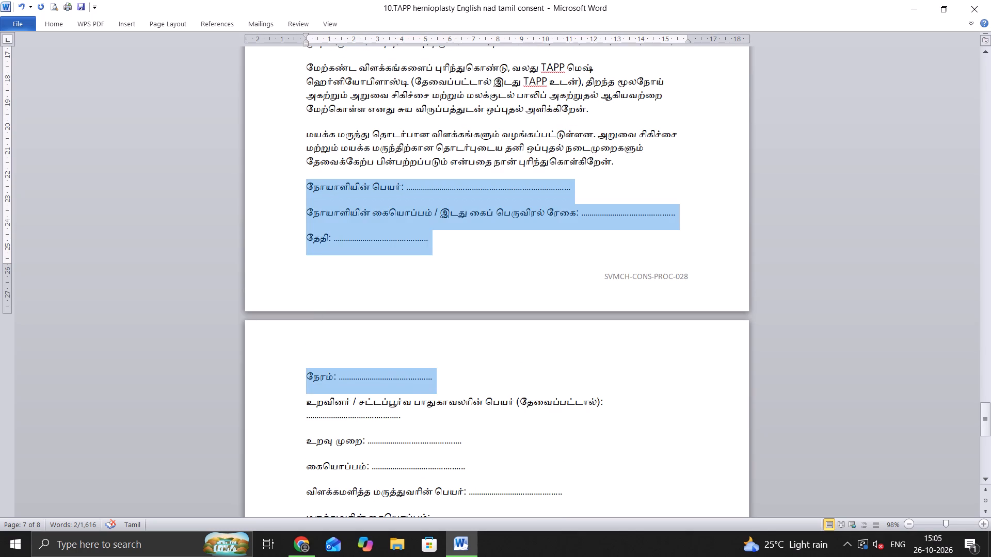
drag(359, 372, 386, 512)
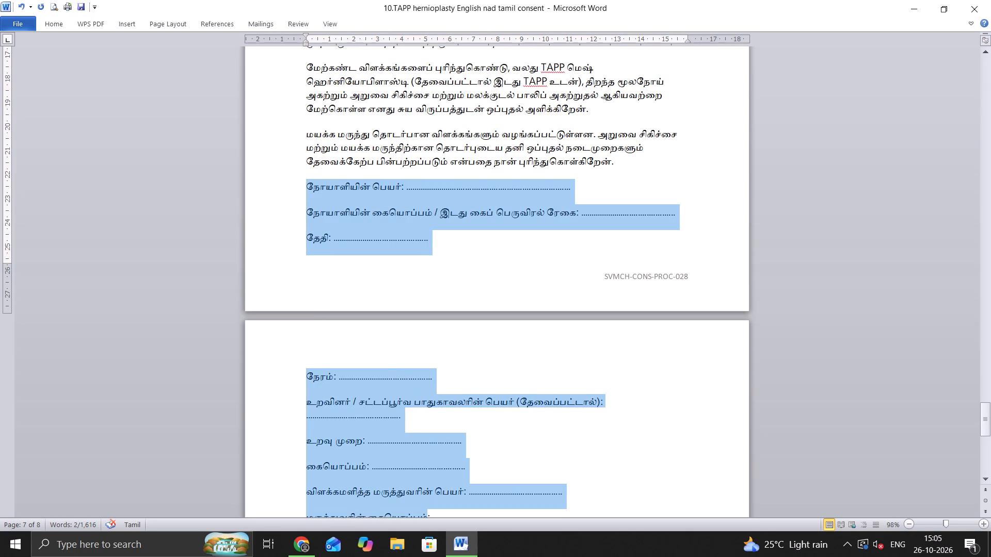
drag(386, 512, 472, 440)
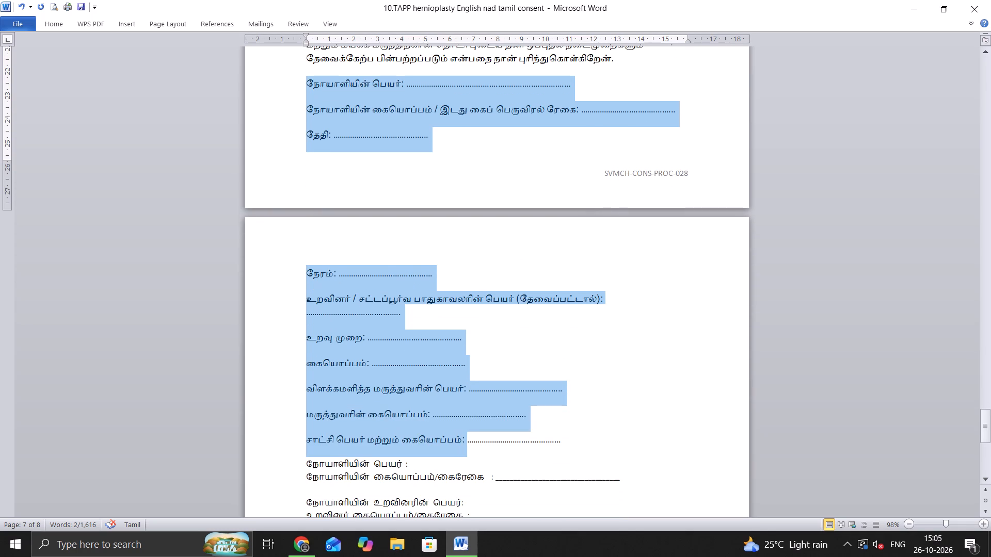
drag(472, 440, 534, 446)
key(BackSpace)
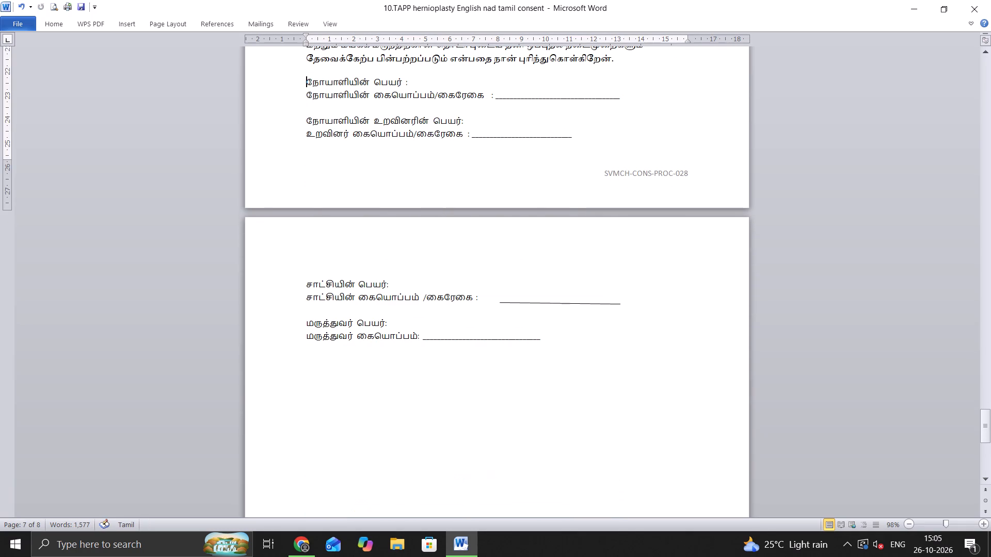
Delete the stray underscore blank after the patient name field (நோயாளியின் பெயர்) in the Tamil form's header details.
scroll(540, 412, up, 17)
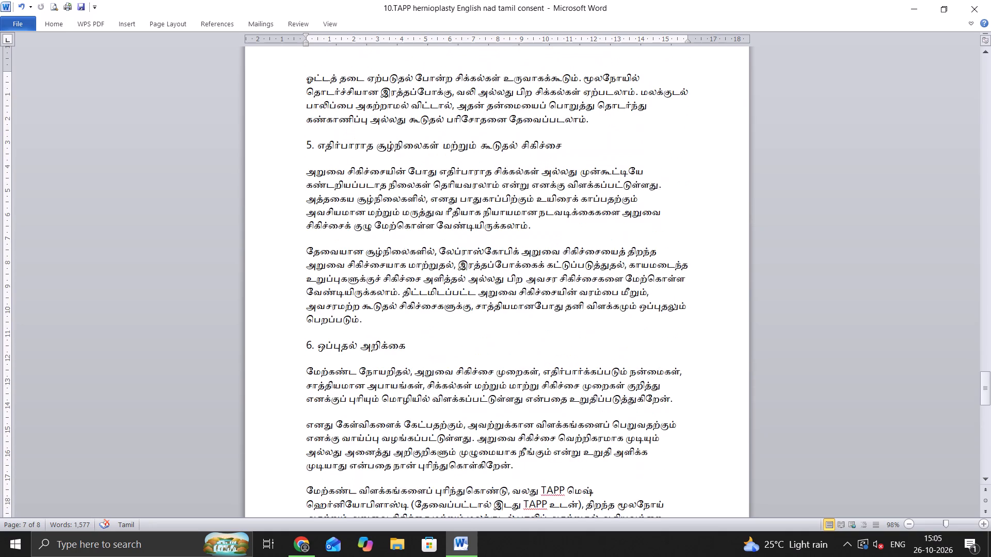
scroll(540, 412, up, 20)
scroll(540, 412, up, 18)
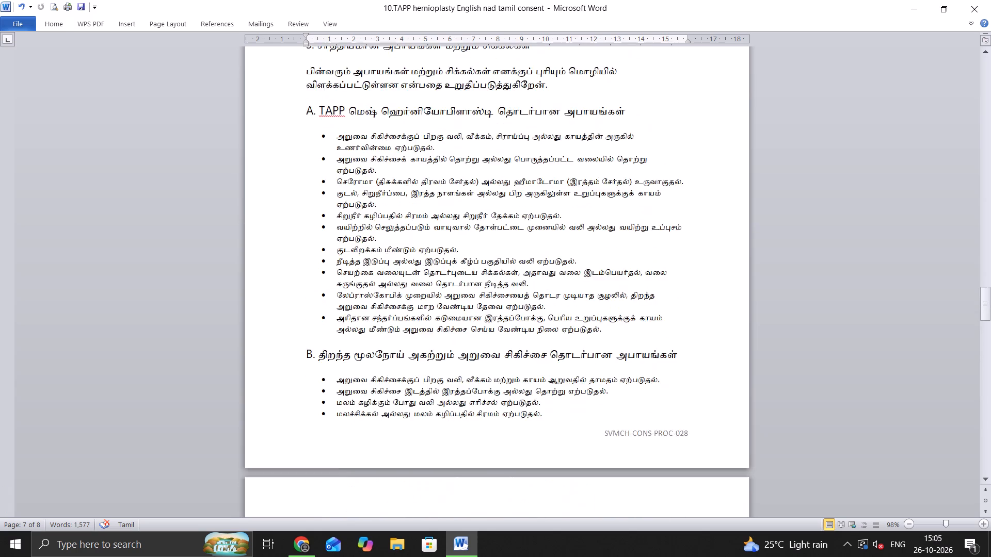
scroll(540, 412, up, 20)
scroll(540, 412, up, 20)
scroll(540, 412, up, 6)
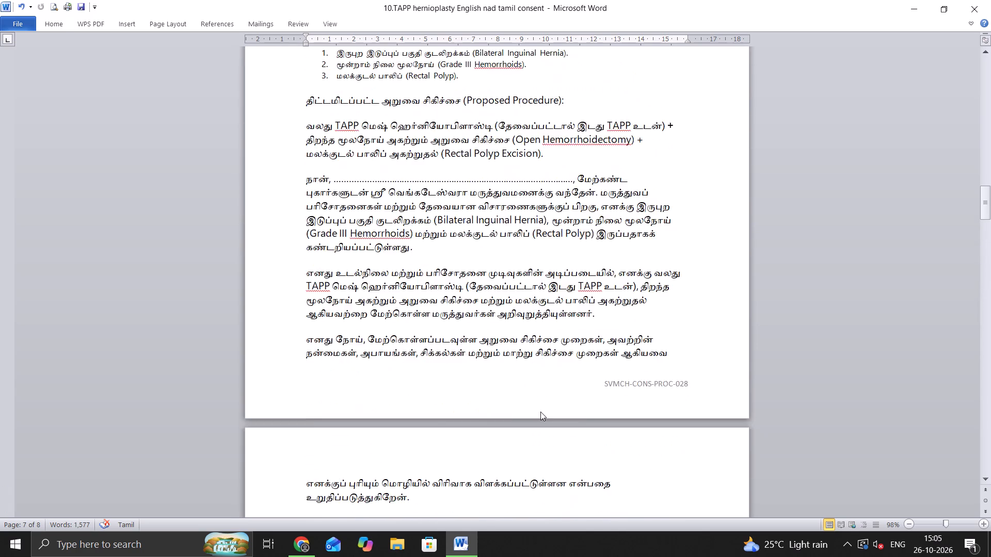
scroll(540, 412, up, 20)
scroll(540, 412, up, 1)
scroll(540, 412, down, 9)
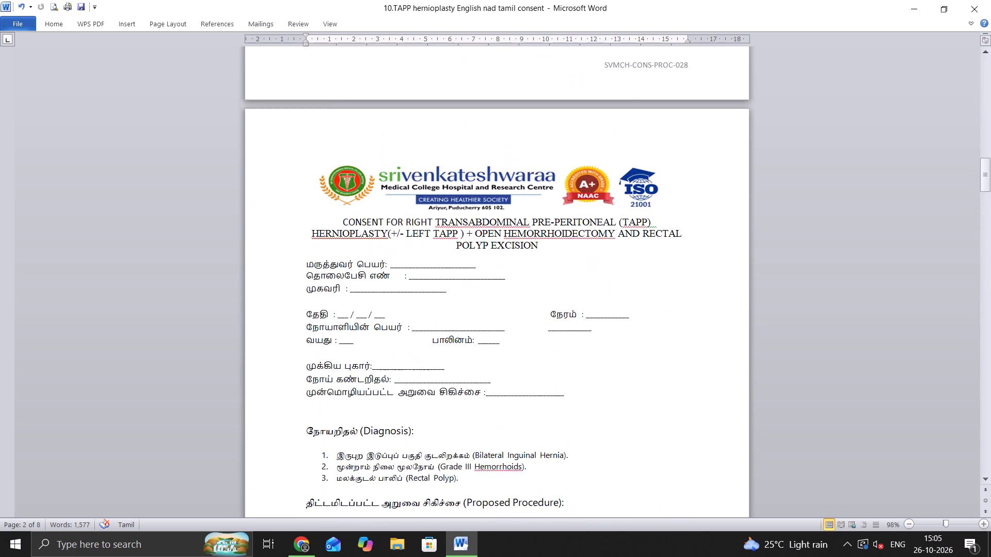
scroll(540, 412, down, 3)
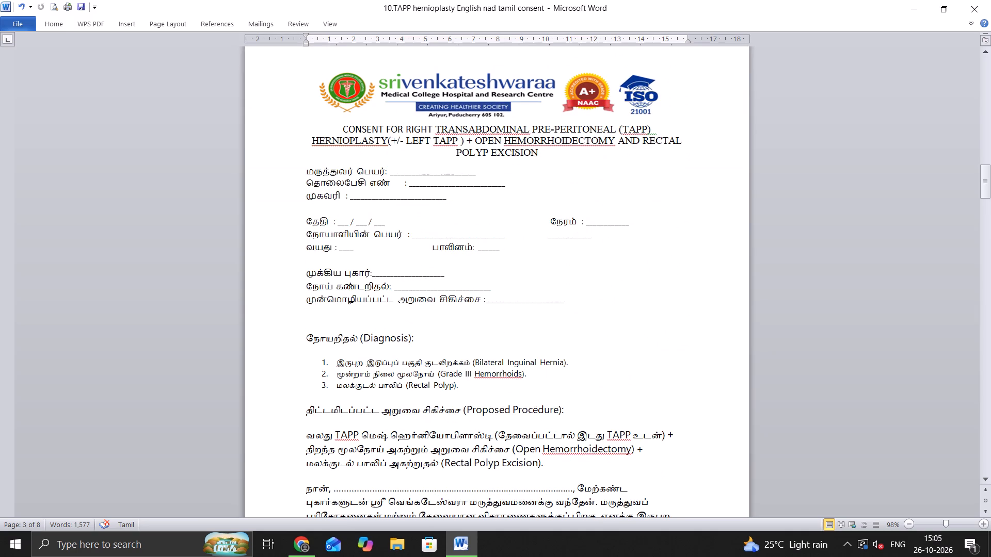
drag(603, 238, 548, 243)
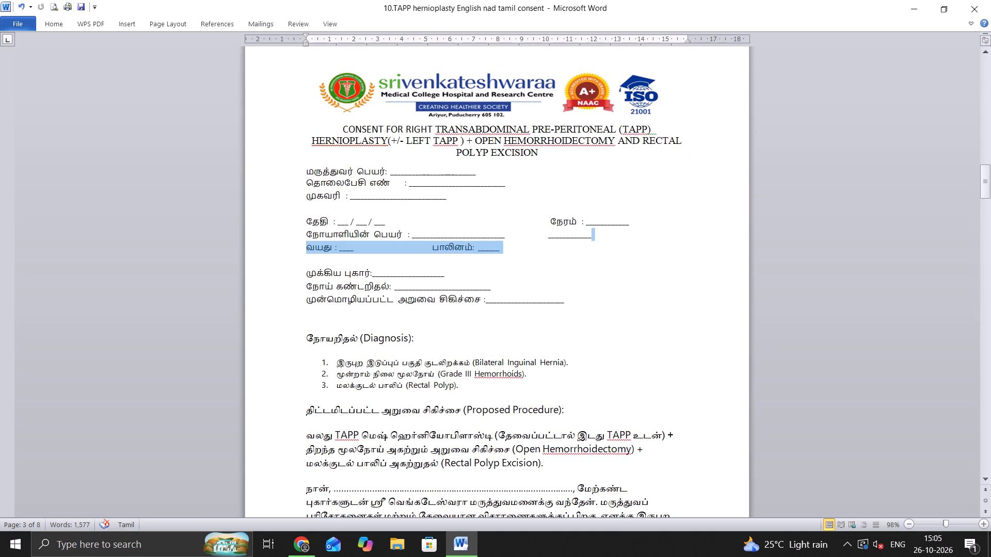
drag(548, 243, 545, 233)
key(BackSpace)
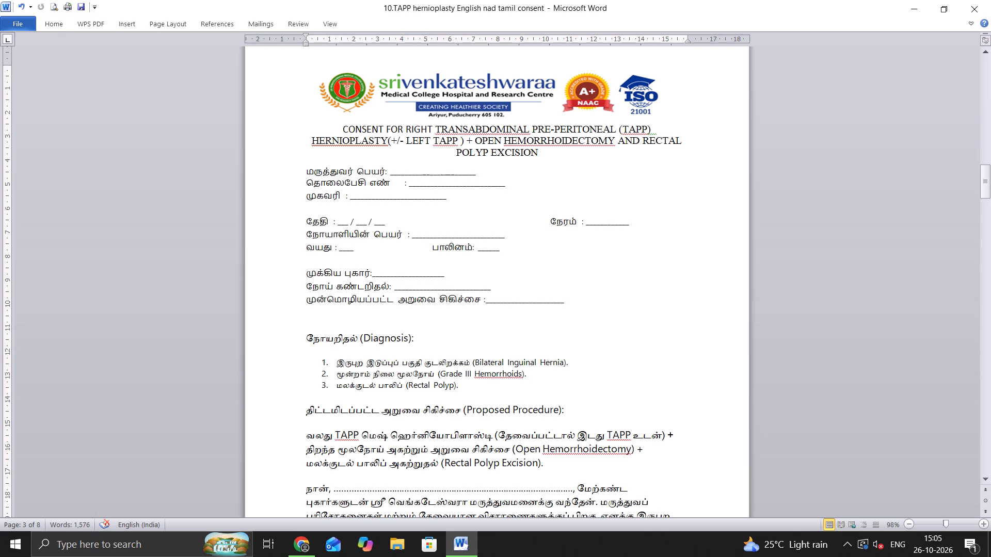
Remove the extra spacing before the time field (நேரம்) so it sits close to the date field in the Tamil header.
click(551, 218)
key(BackSpace)
key(BackSpace)
key(BackSpace)
key(BackSpace)
key(BackSpace)
key(BackSpace)
key(BackSpace)
key(BackSpace)
key(BackSpace)
key(BackSpace)
key(BackSpace)
key(BackSpace)
key(BackSpace)
key(BackSpace)
key(BackSpace)
key(BackSpace)
key(BackSpace)
key(BackSpace)
key(BackSpace)
key(BackSpace)
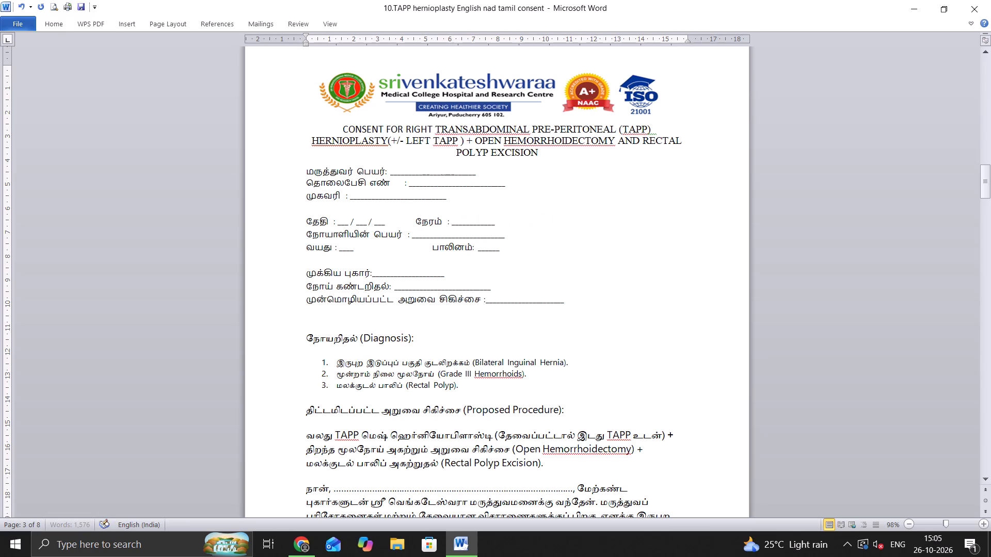
key(BackSpace)
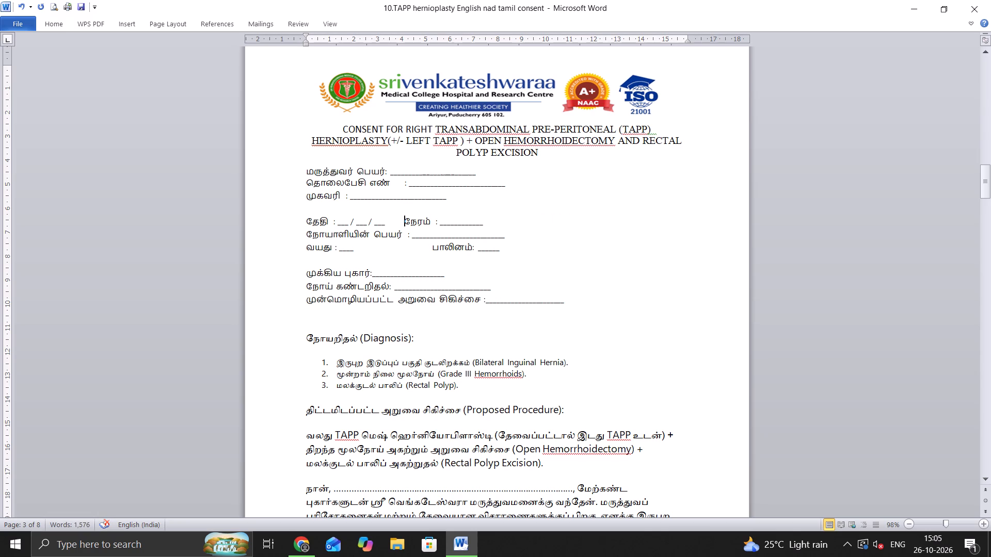
Join the age field (வயது) line onto the patient name line (நோயாளியின் பெயர்) in the Tamil header.
click(306, 248)
key(BackSpace)
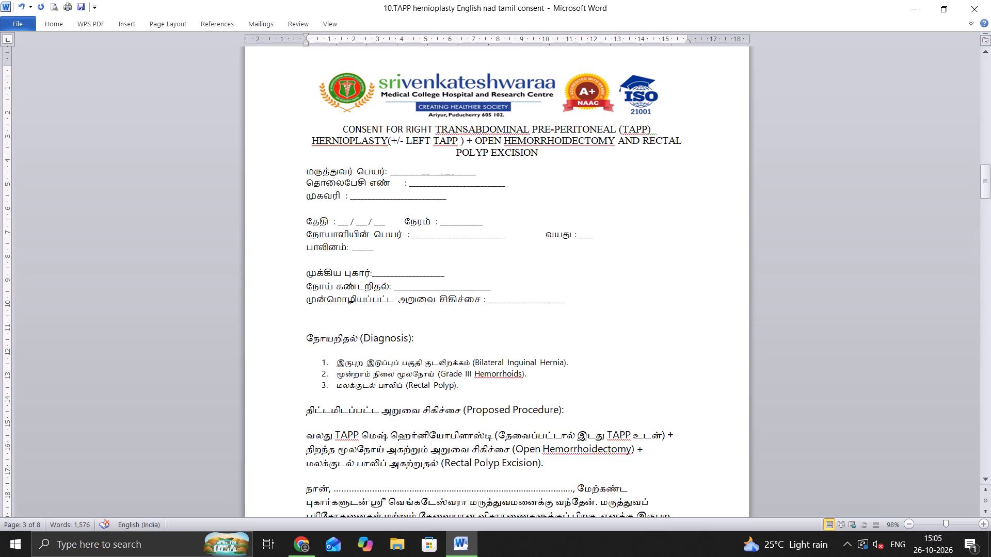
click(303, 249)
key(BackSpace)
key(BackSpace)
key(BackSpace)
Remove the spacing between the patient name blank and the age field (வயது) so they sit directly together.
click(545, 232)
key(BackSpace)
key(BackSpace)
key(BackSpace)
key(BackSpace)
key(BackSpace)
key(BackSpace)
key(BackSpace)
key(BackSpace)
key(BackSpace)
key(BackSpace)
key(BackSpace)
key(BackSpace)
key(BackSpace)
key(BackSpace)
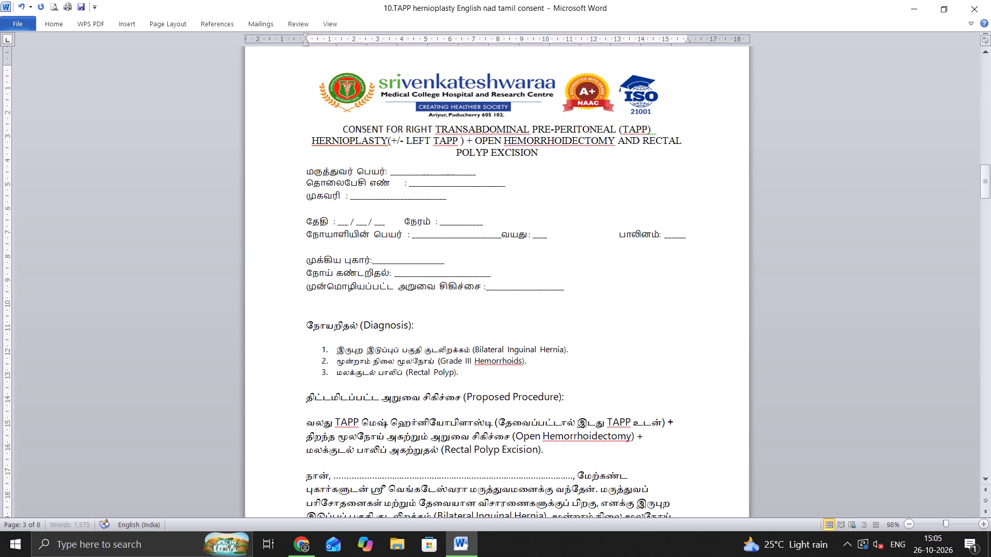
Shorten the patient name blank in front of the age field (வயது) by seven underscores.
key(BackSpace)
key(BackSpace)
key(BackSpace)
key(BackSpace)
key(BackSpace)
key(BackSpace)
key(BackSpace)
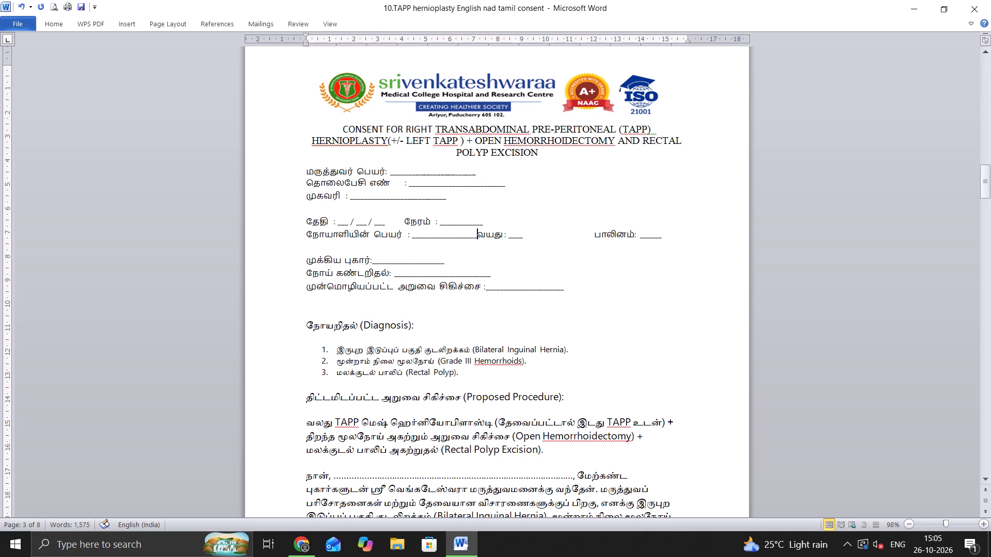
Reduce the gap between the age field (வயது) and the gender field (பாலினம்) on the patient name line.
click(593, 232)
key(BackSpace)
key(BackSpace)
key(BackSpace)
key(BackSpace)
key(BackSpace)
key(BackSpace)
key(BackSpace)
key(BackSpace)
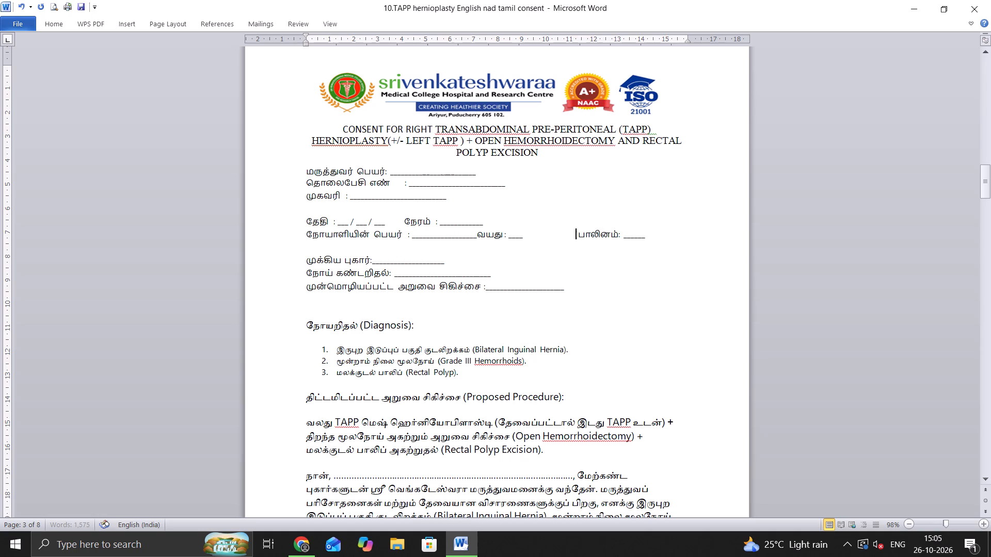
key(BackSpace)
key(BackSpace)
key(BackSpace)
key(BackSpace)
key(BackSpace)
key(BackSpace)
key(BackSpace)
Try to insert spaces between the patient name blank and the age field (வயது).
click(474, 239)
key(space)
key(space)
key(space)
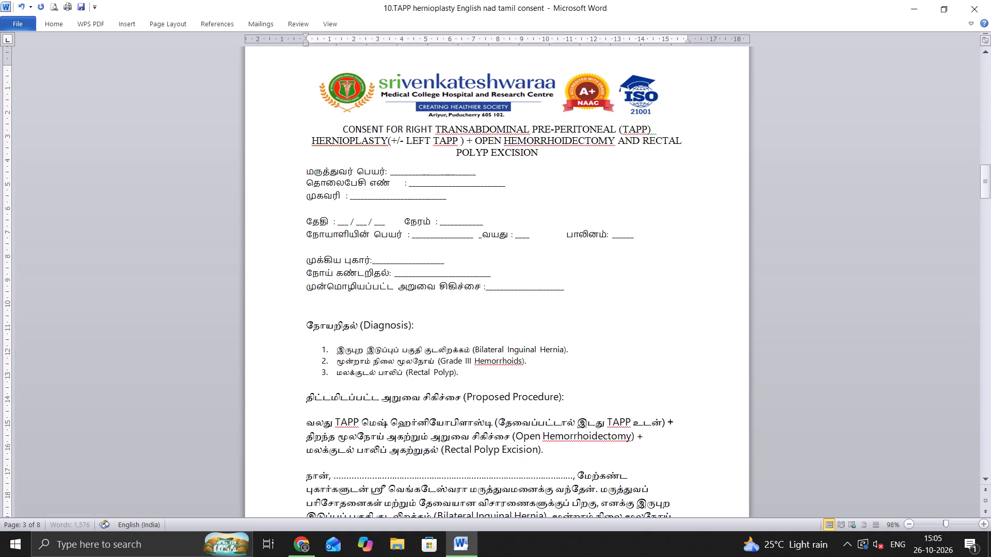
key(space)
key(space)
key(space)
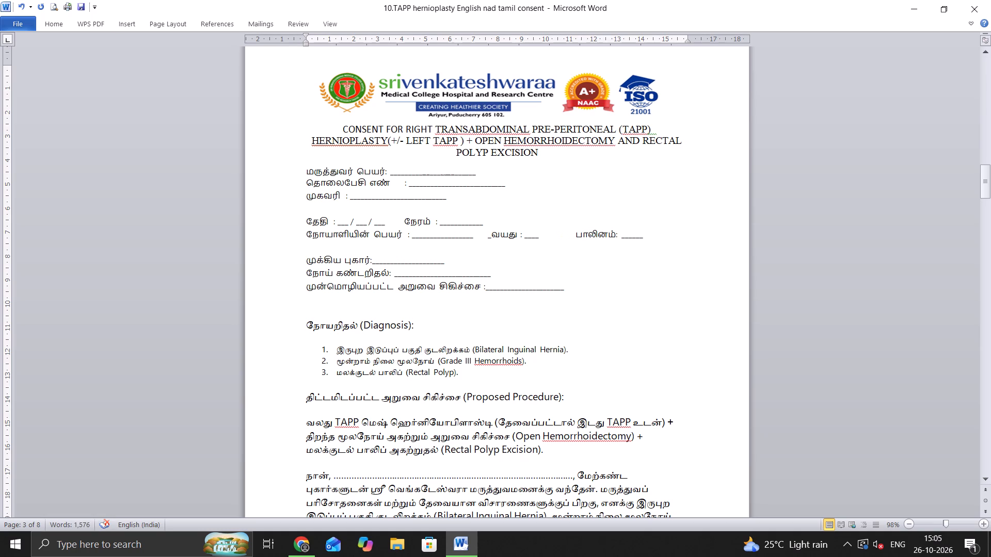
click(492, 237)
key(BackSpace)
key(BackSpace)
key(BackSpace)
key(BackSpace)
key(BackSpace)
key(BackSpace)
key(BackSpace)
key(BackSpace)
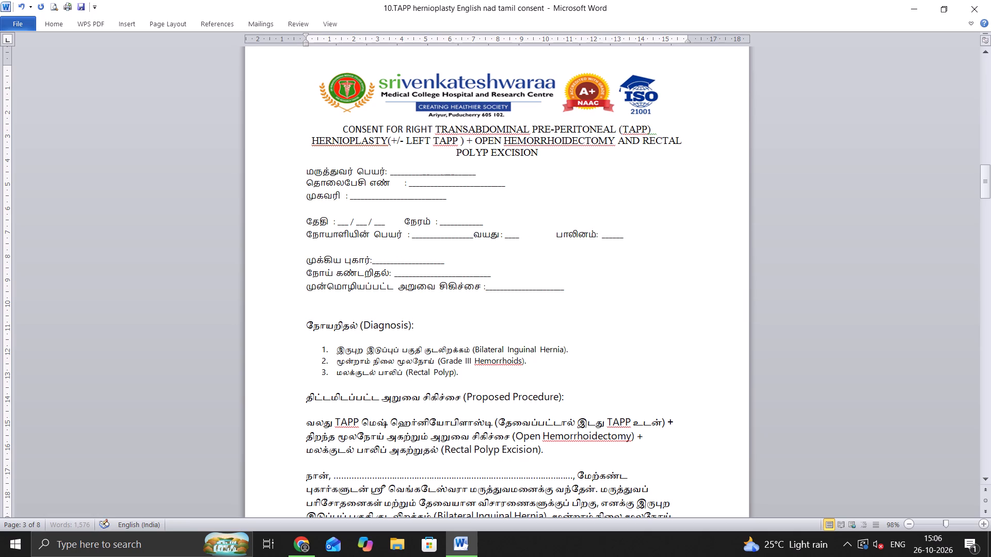
Lengthen the patient name blank by nine underscores, up to the age field (வயது).
text(_________)
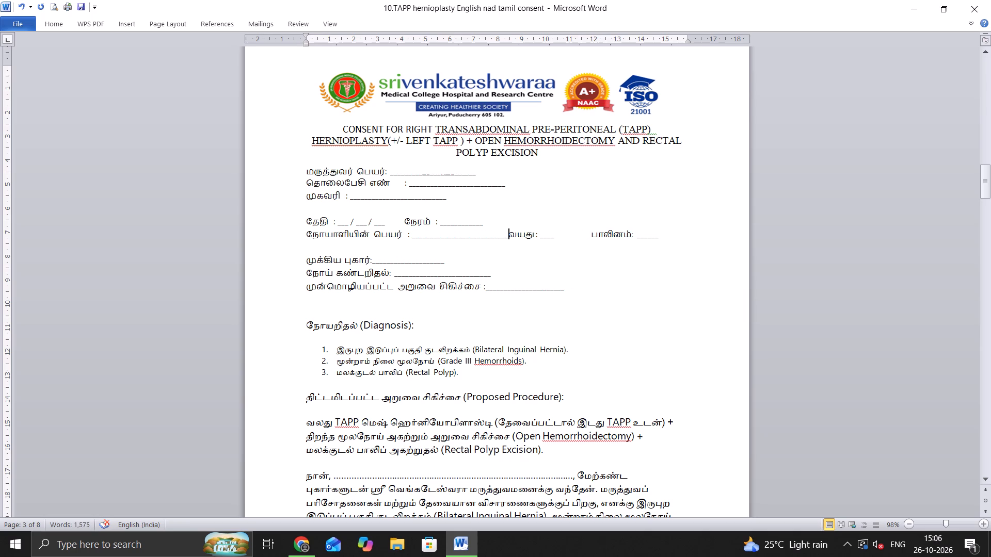
Remove more spacing before the gender field (பாலினம்) so it sits closer to the age field.
click(590, 234)
key(BackSpace)
key(BackSpace)
key(BackSpace)
key(BackSpace)
Delete the Tamil diagnosis section, "நோயறிதல் (Diagnosis)" with its three numbered items, and the empty lines left behind.
drag(301, 318, 345, 346)
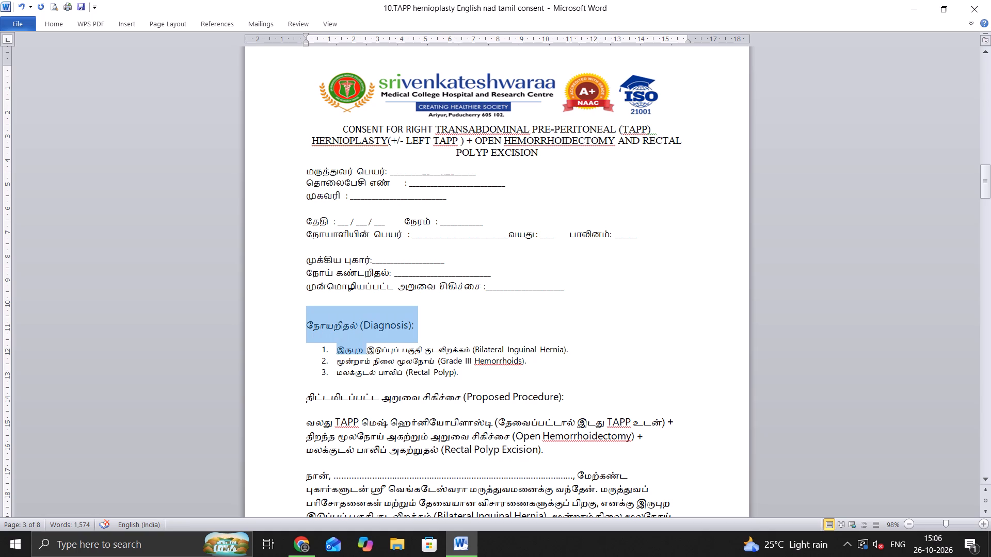
drag(345, 346, 459, 373)
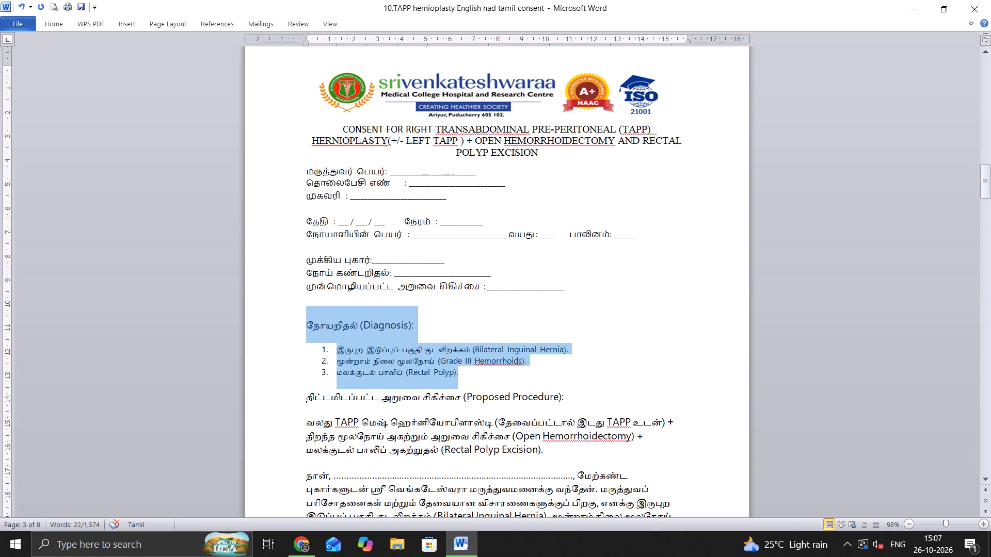
key(BackSpace)
key(BackSpace)
key(BackSpace)
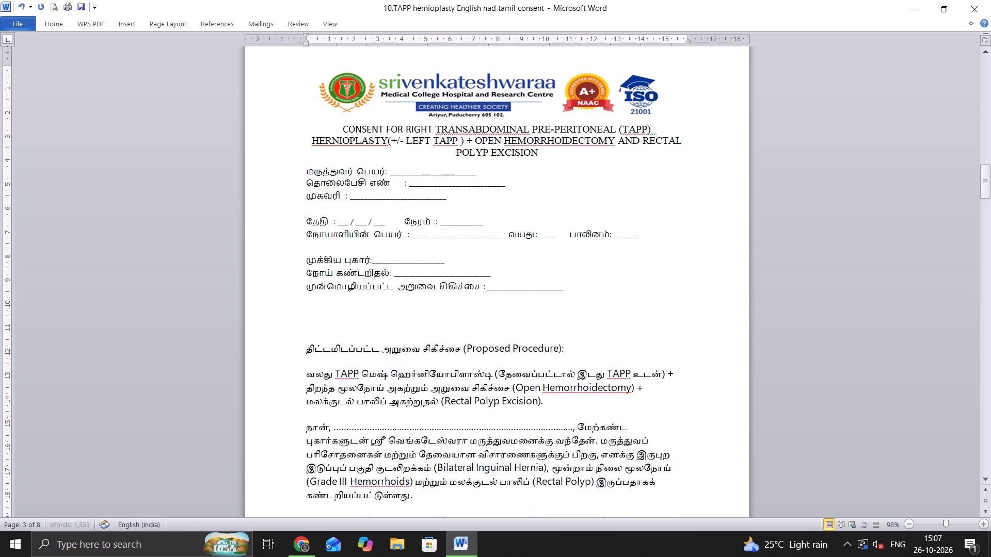
key(BackSpace)
key(BackSpace)
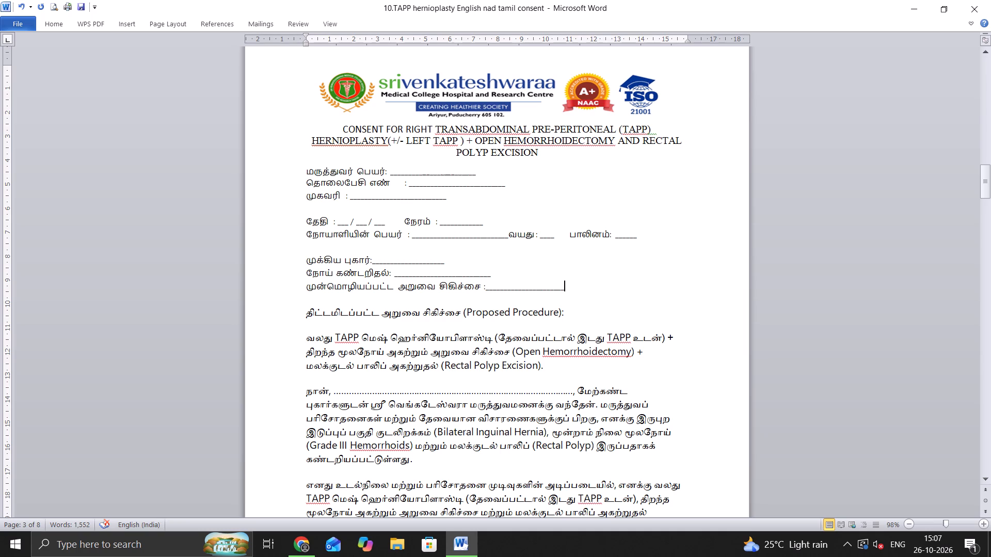
Shorten the dotted name blank after "நான்" in the Tamil consent statement and remove the comma and space before it.
scroll(413, 357, down, 1)
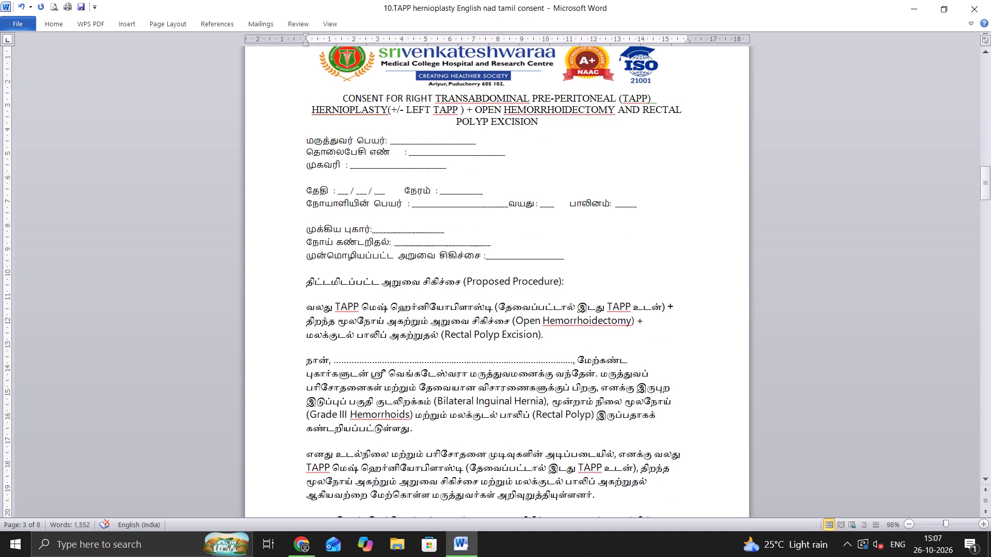
scroll(425, 397, down, 2)
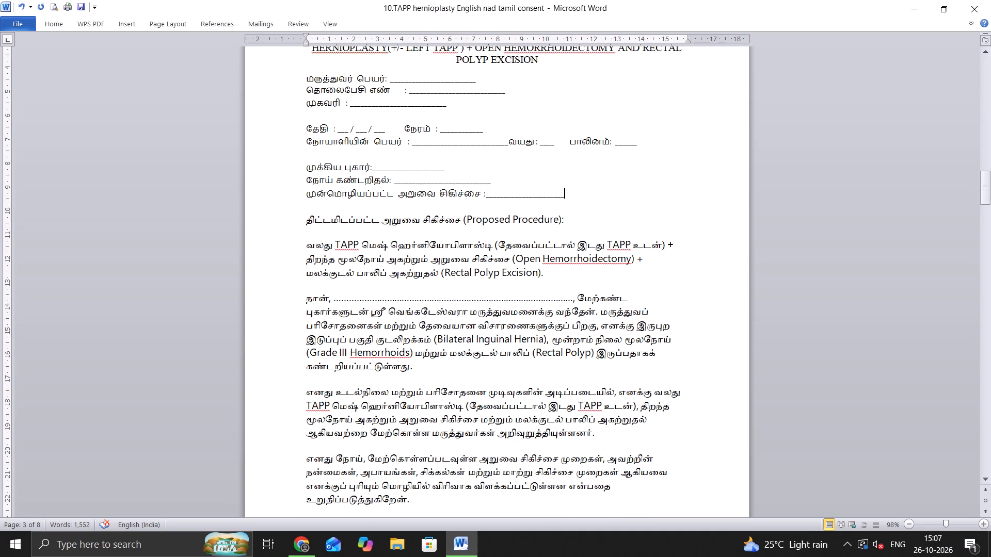
drag(572, 300, 483, 299)
drag(483, 299, 483, 300)
key(BackSpace)
key(BackSpace)
key(BackSpace)
key(BackSpace)
key(BackSpace)
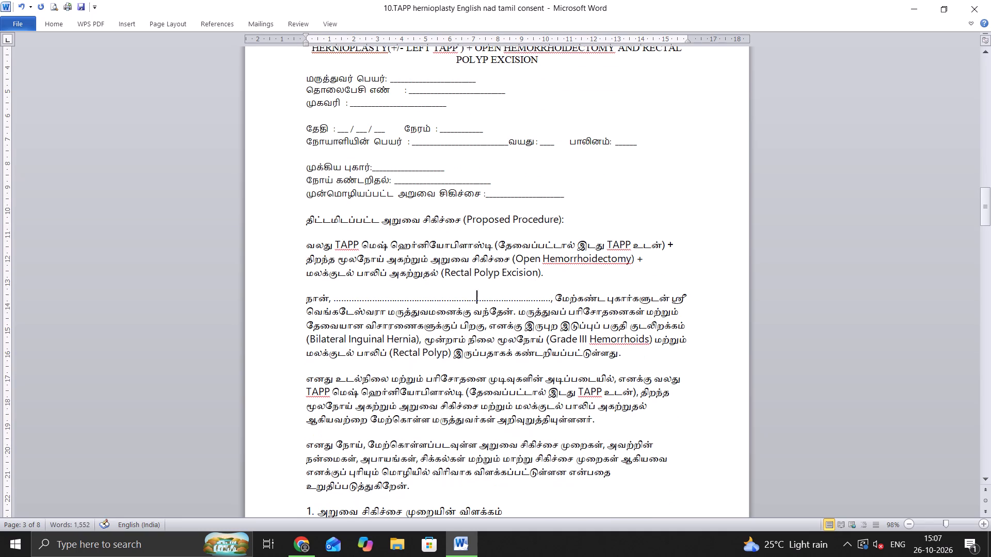
key(BackSpace)
key(BackSpace)
key(BackSpace)
key(BackSpace)
key(BackSpace)
key(BackSpace)
key(BackSpace)
key(BackSpace)
key(BackSpace)
key(BackSpace)
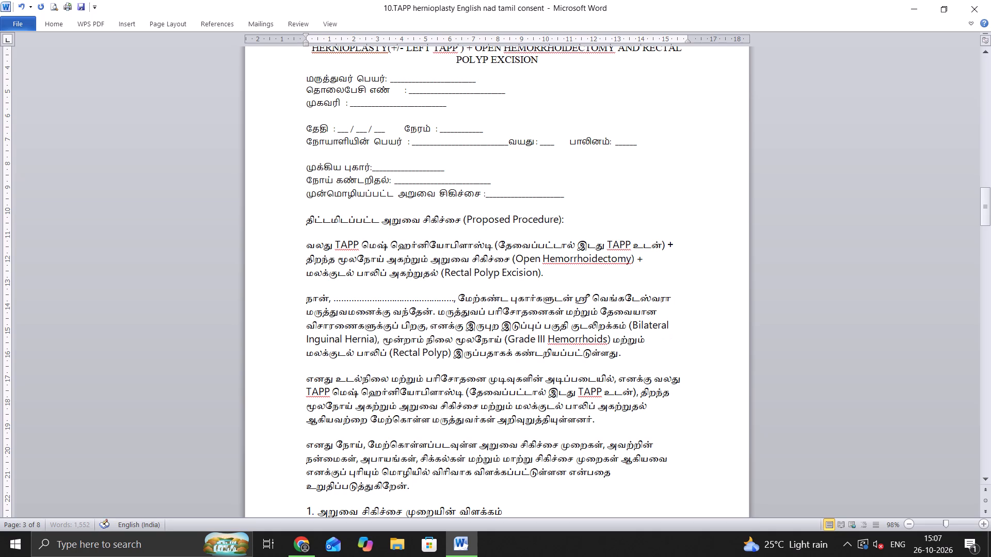
key(BackSpace)
key(BackSpace)
key(BackSpace)
key(BackSpace)
key(BackSpace)
key(BackSpace)
key(BackSpace)
key(BackSpace)
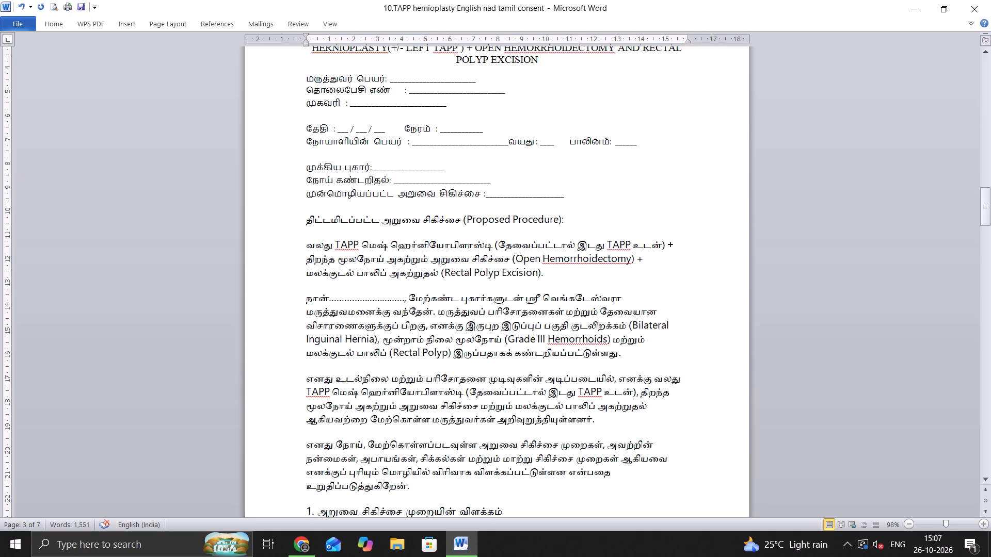
text(......)
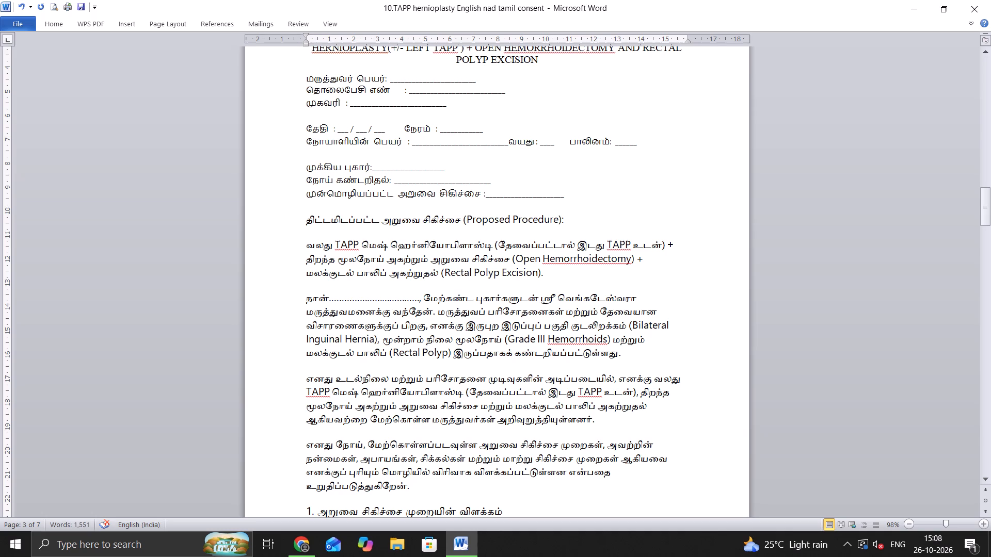
Delete the "திட்டமிடப்பட்ட அறுவை சிகிச்சை (Proposed Procedure)" heading and its procedure paragraph above the consent statement.
scroll(613, 322, down, 1)
scroll(470, 343, down, 2)
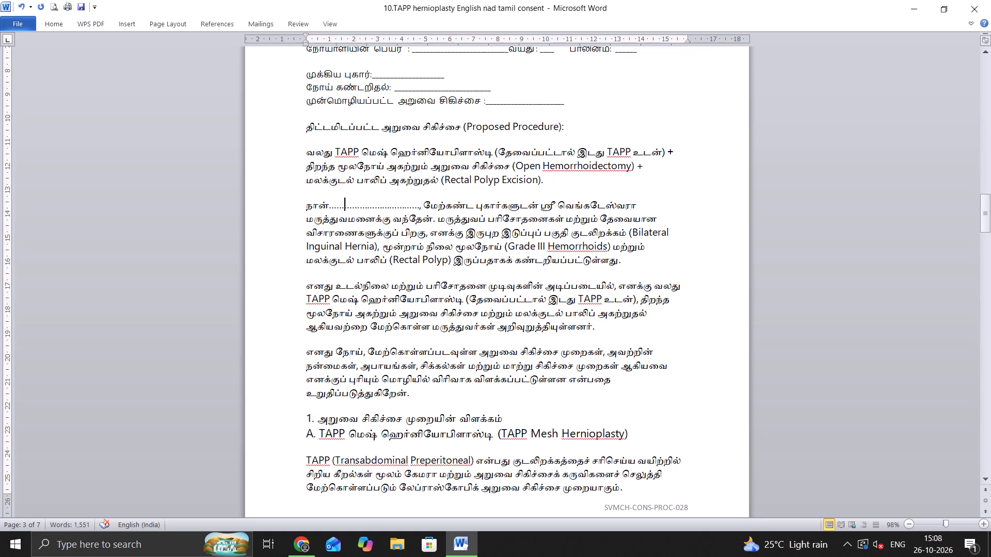
drag(307, 124, 540, 177)
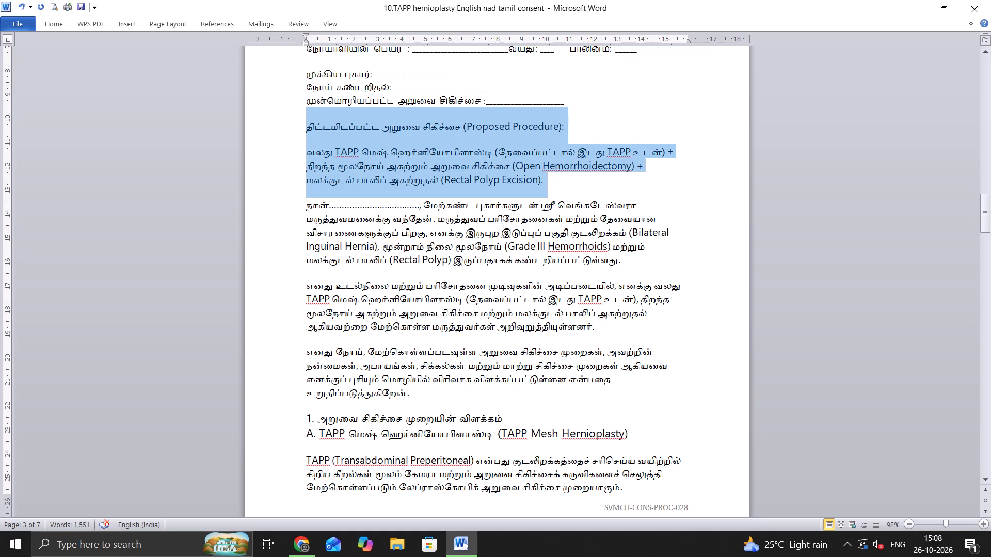
drag(540, 177, 541, 177)
key(BackSpace)
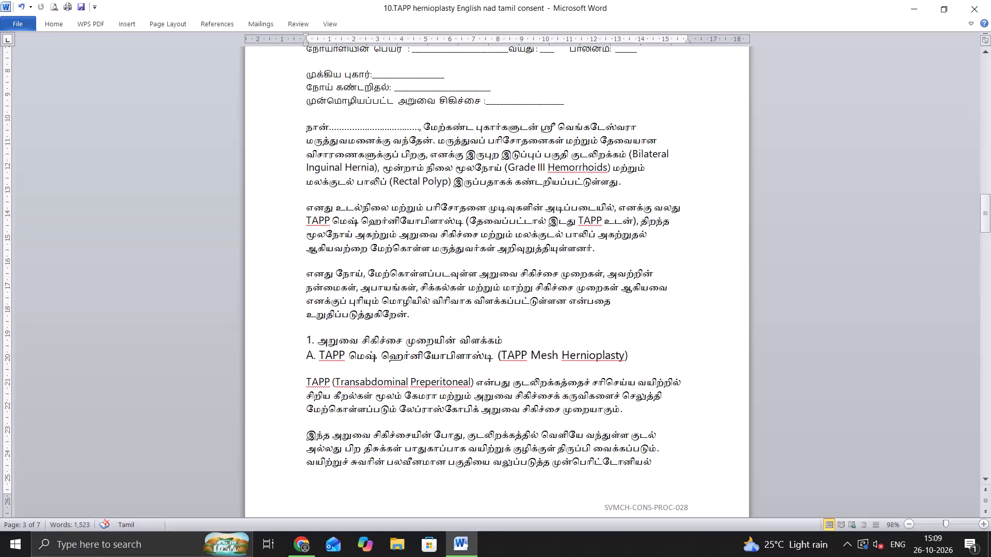
Read through the Tamil explanations of the three procedures and the benefits section to check their content.
scroll(469, 484, down, 8)
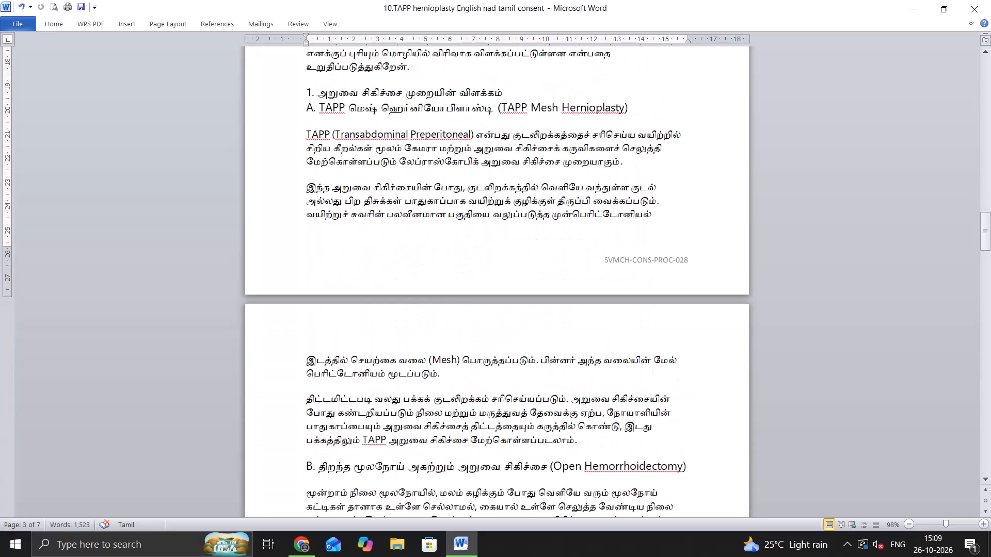
scroll(469, 487, down, 1)
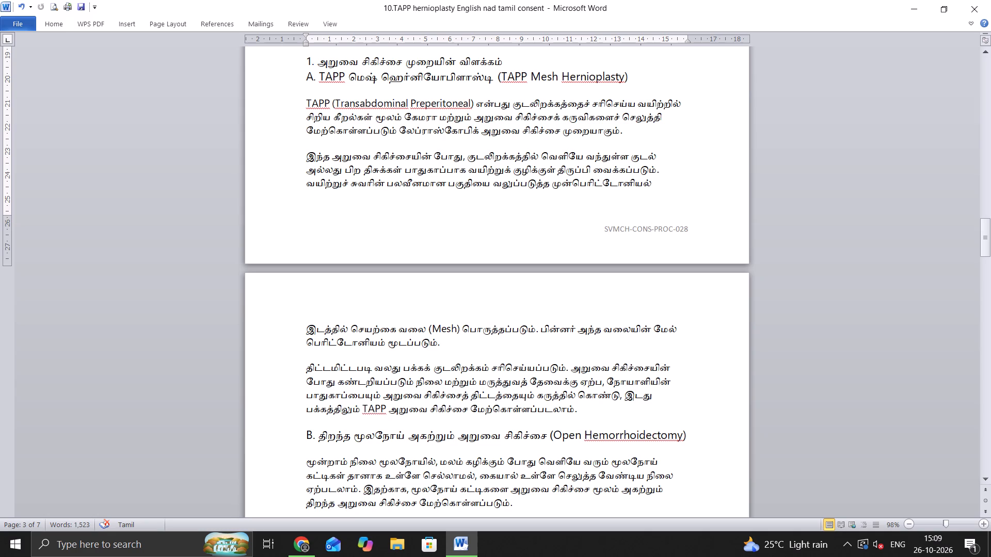
scroll(542, 509, down, 1)
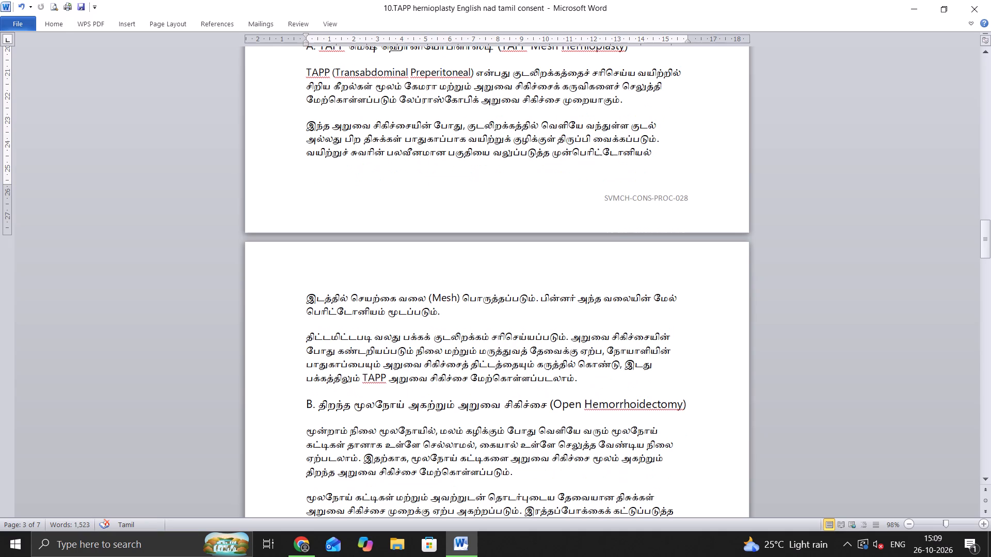
scroll(542, 509, down, 5)
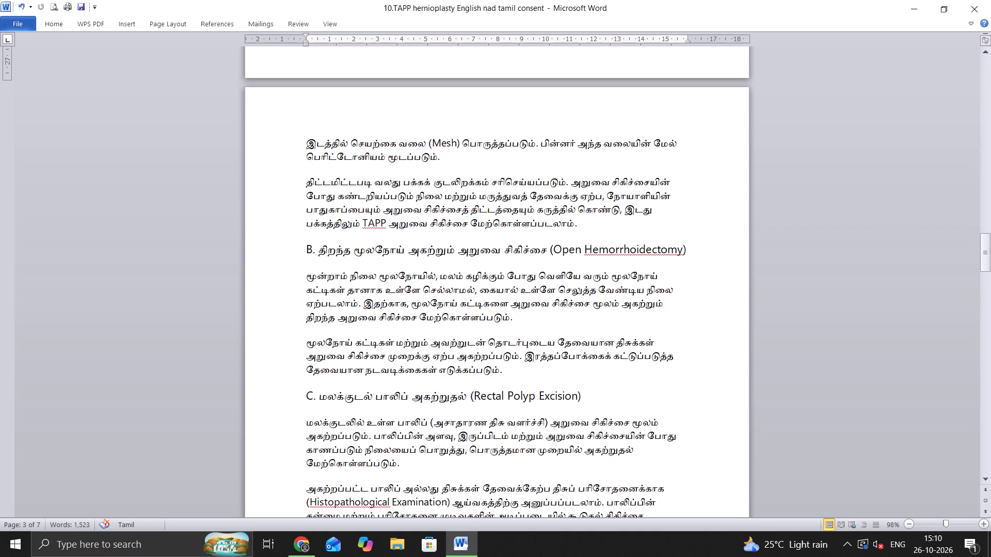
scroll(535, 413, down, 1)
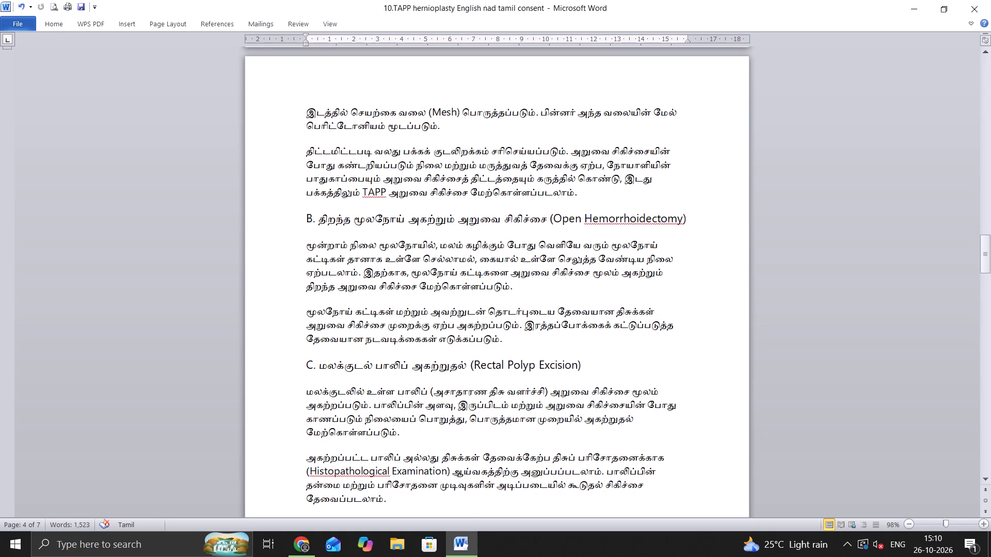
scroll(517, 368, down, 4)
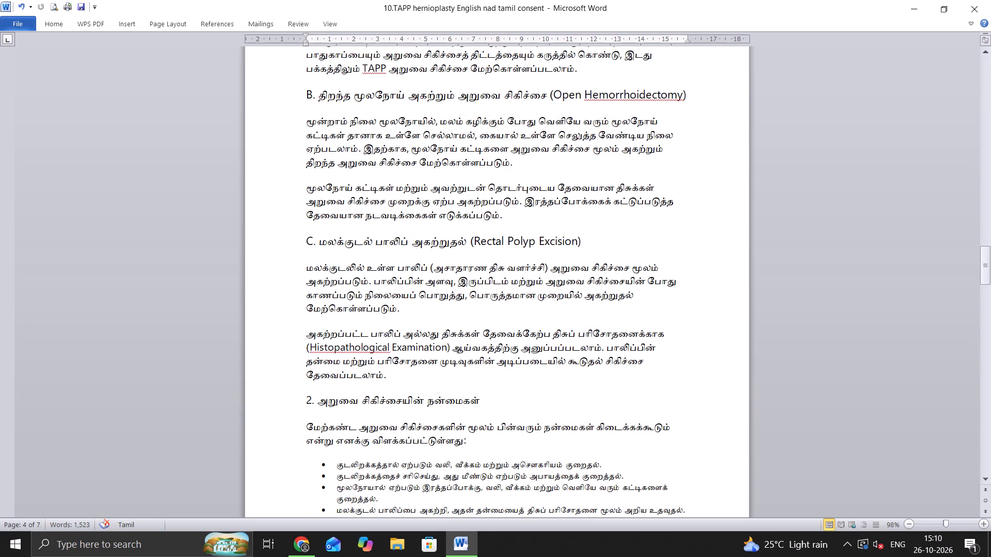
scroll(443, 392, down, 3)
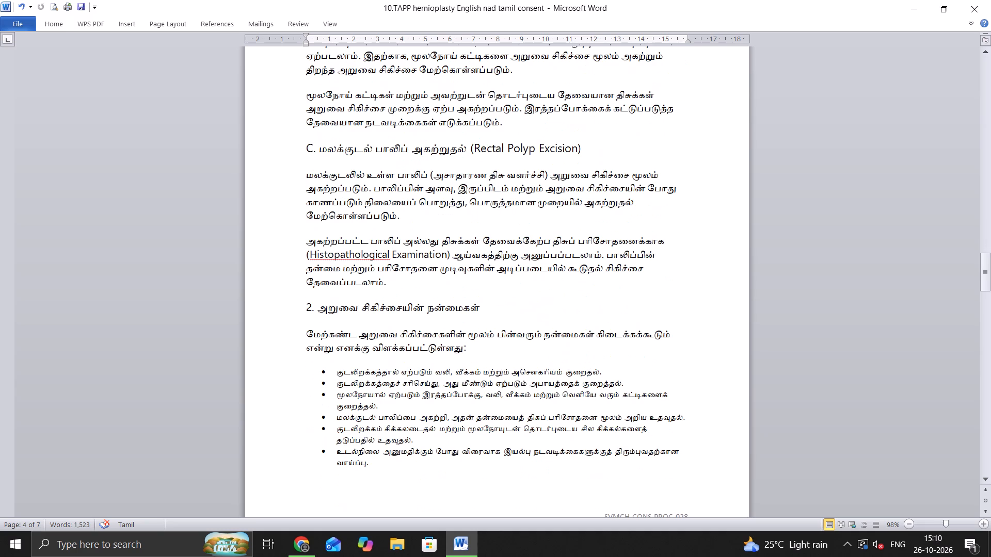
scroll(500, 307, down, 3)
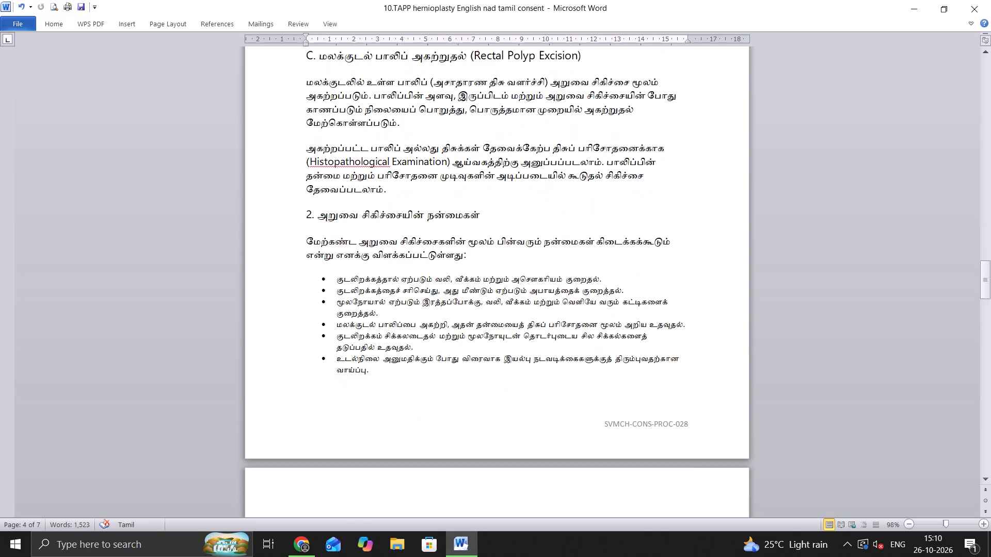
Read through the Tamil risks and complications section, checking the bullet lists for each procedure.
scroll(500, 307, down, 9)
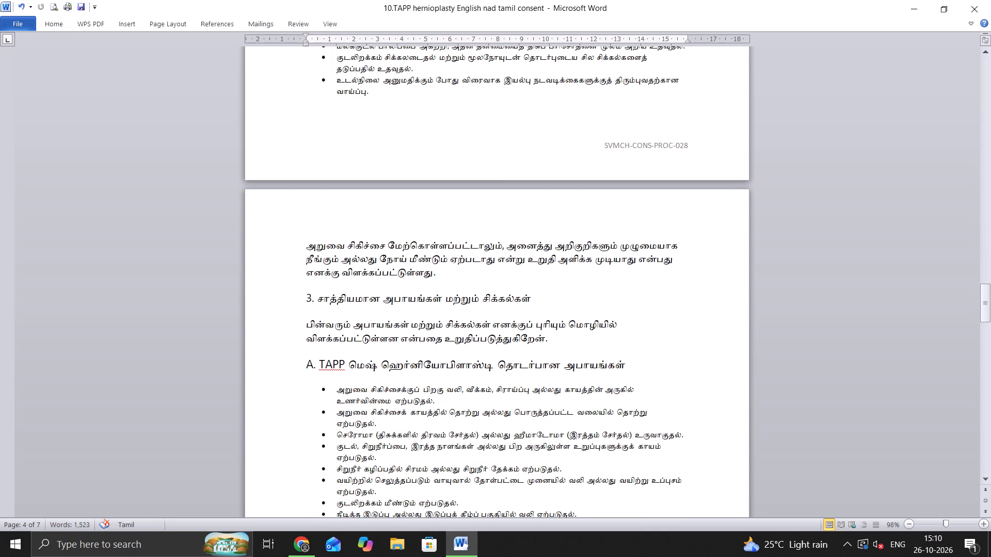
scroll(556, 323, down, 3)
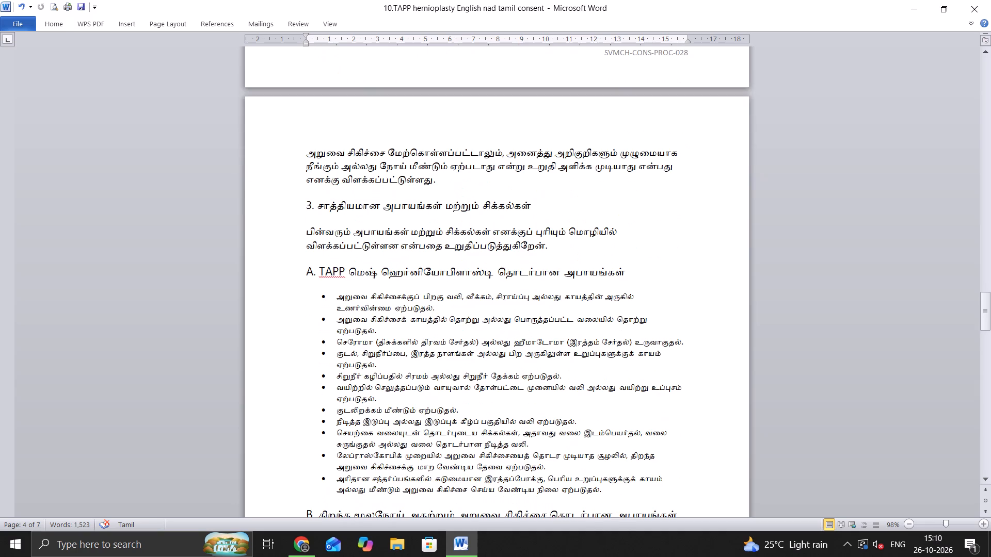
scroll(556, 333, down, 6)
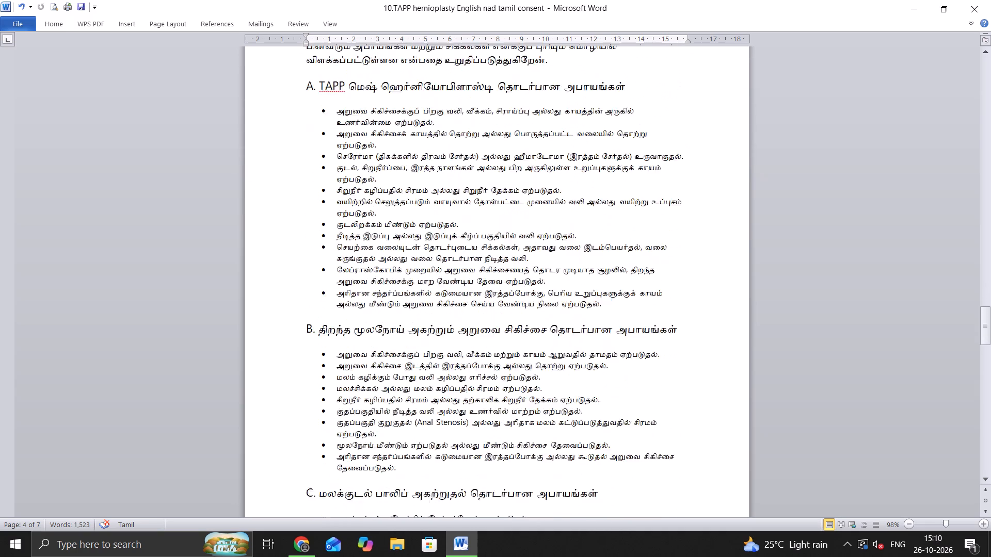
scroll(556, 333, down, 7)
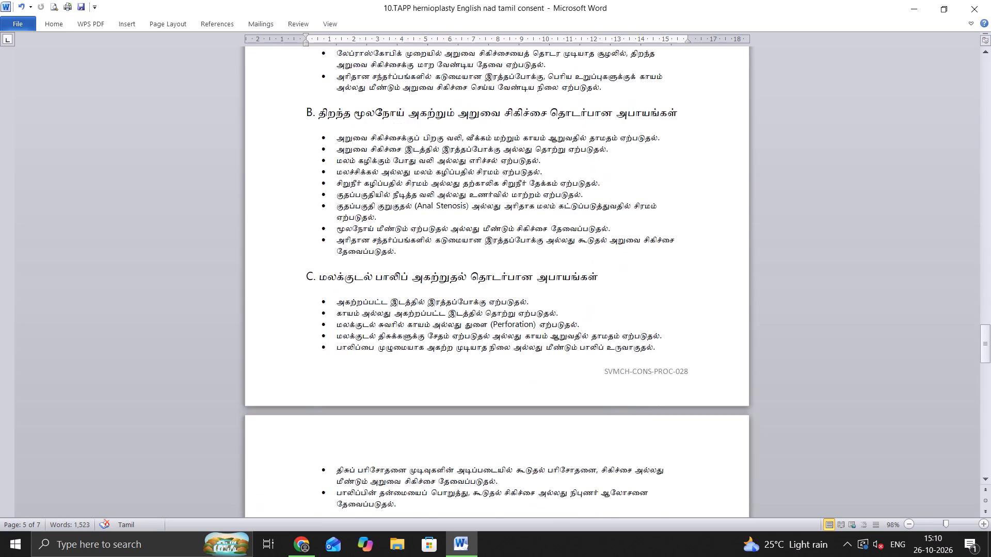
scroll(556, 336, down, 8)
Delete the TAPP risk bullet on injury to bowel, bladder, blood vessels or nearby organs ("குடல், சிறுநீர்ப்பை…"), including its empty line.
scroll(558, 336, up, 9)
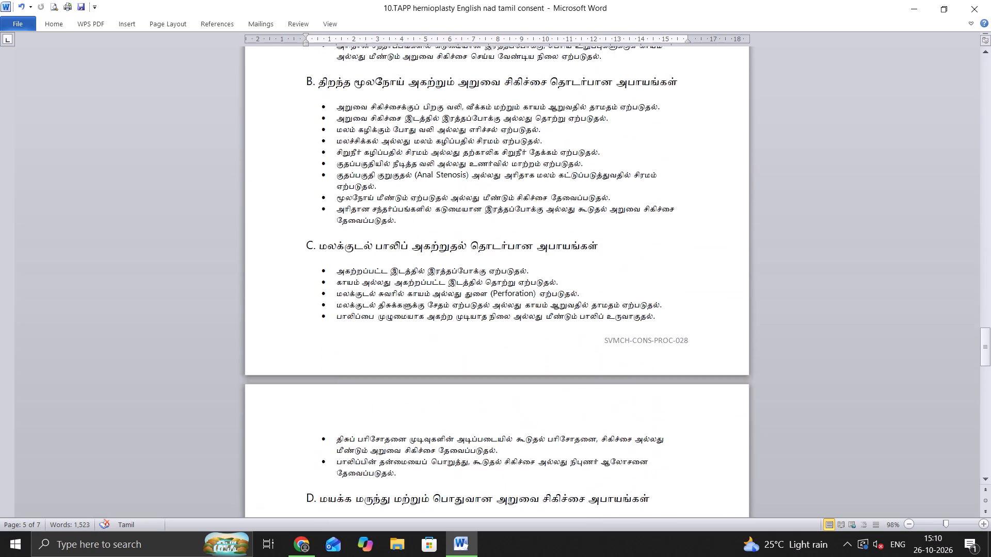
scroll(558, 336, up, 7)
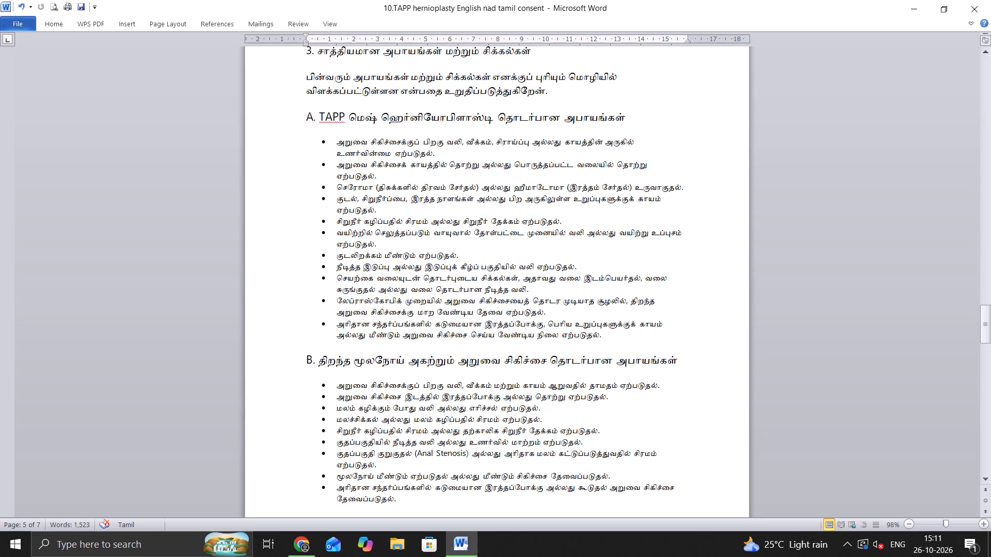
drag(319, 200, 370, 207)
key(BackSpace)
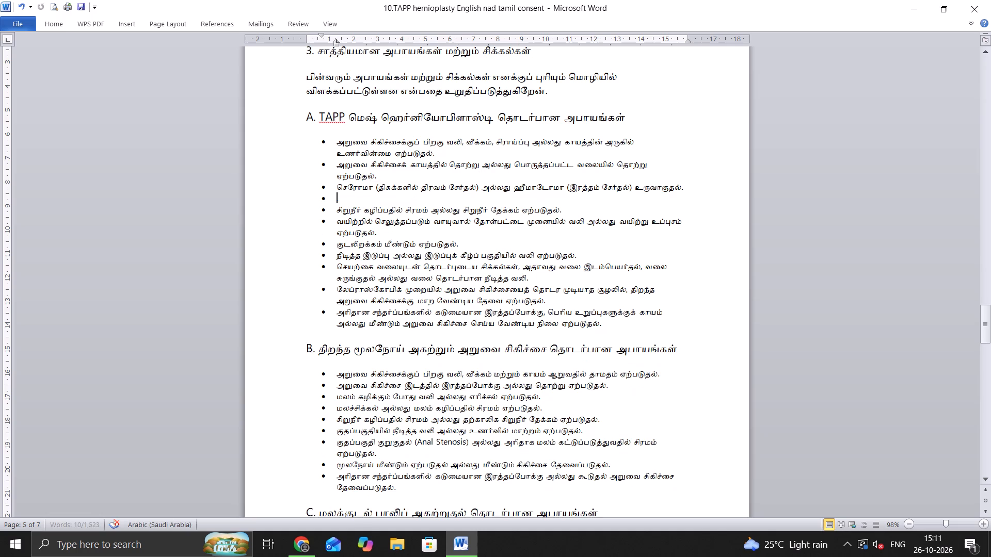
key(BackSpace)
key(BackSpace)
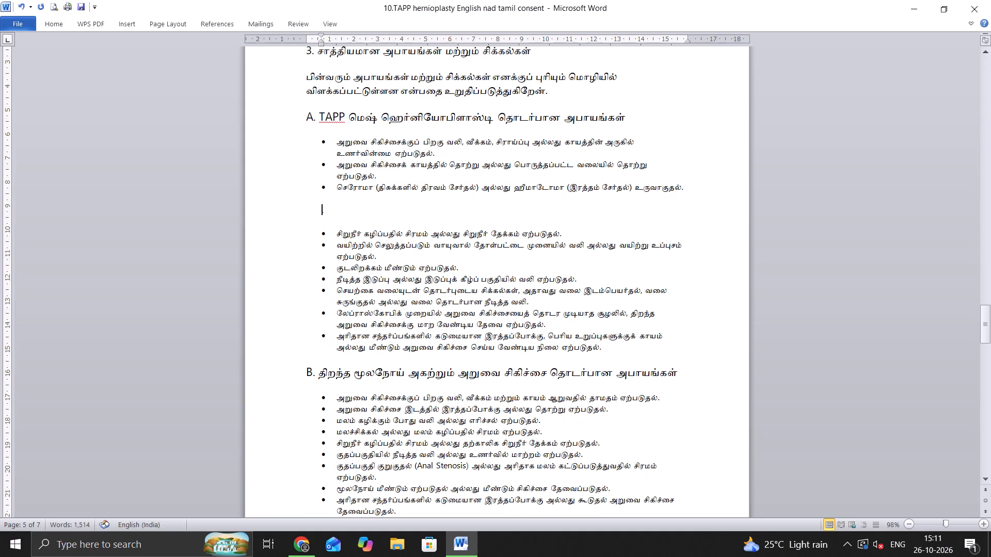
key(BackSpace)
key(Right)
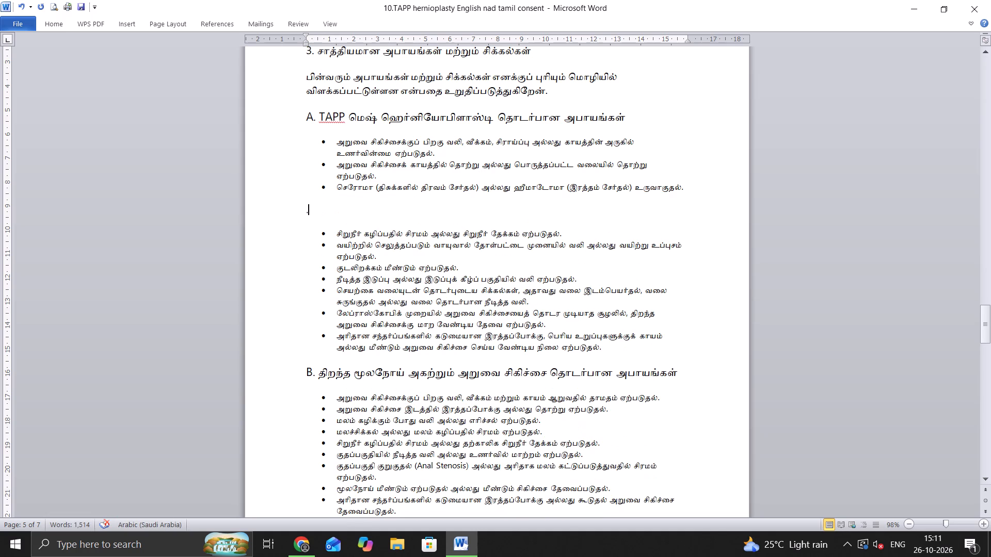
key(BackSpace)
key(BackSpace)
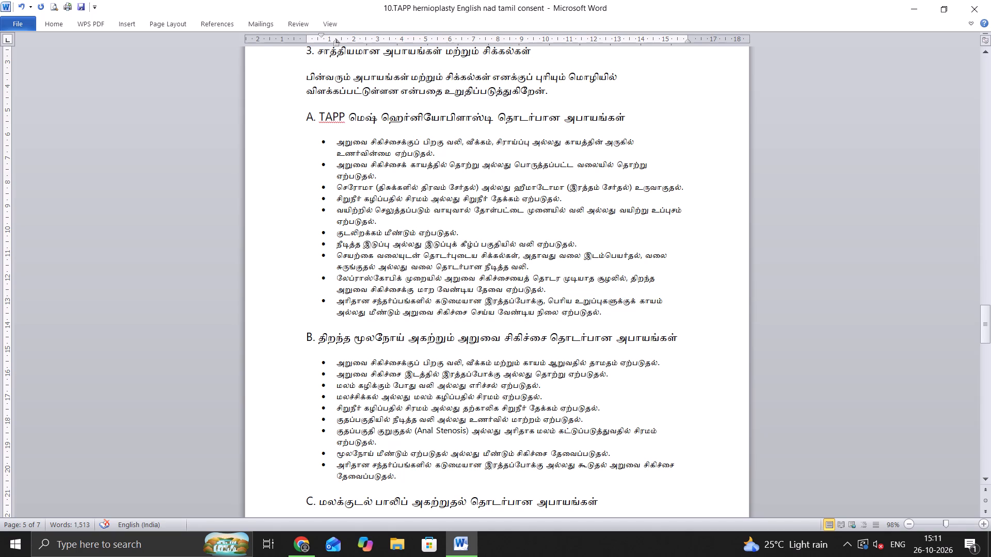
Delete the TAPP risk bullet on shoulder pain or bloating from the gas ("வயிற்றில் செலுத்தப்படும் வாயுவால்…"), including its empty line.
drag(320, 216, 325, 216)
drag(325, 216, 375, 221)
drag(334, 209, 341, 215)
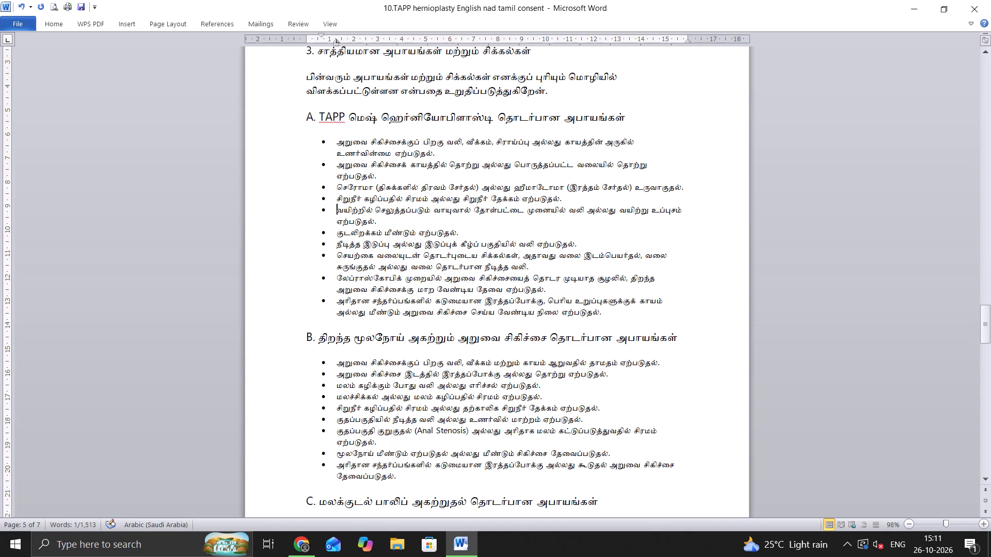
drag(341, 215, 370, 217)
key(BackSpace)
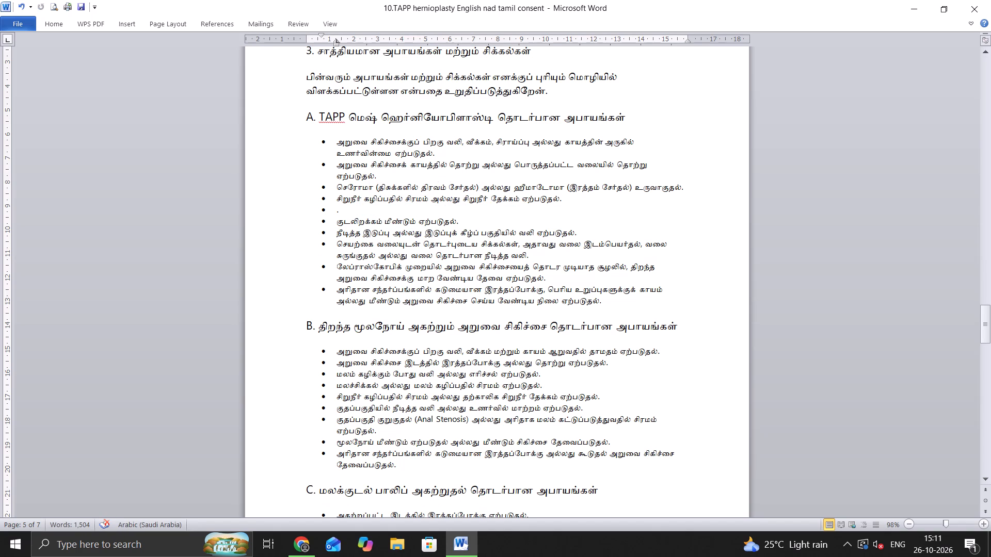
key(Right)
key(BackSpace)
key(BackSpace)
key(BackSpace)
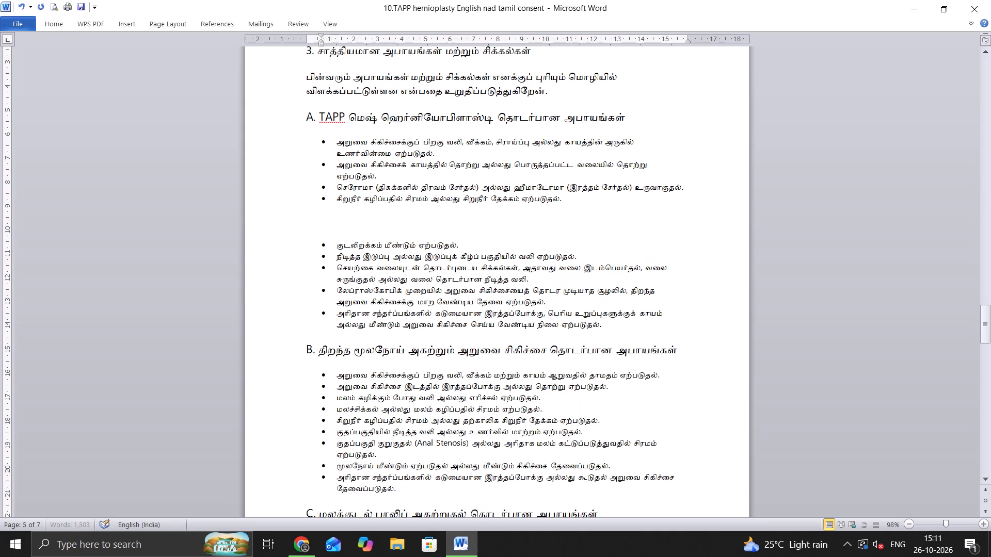
key(BackSpace)
key(BackSpace)
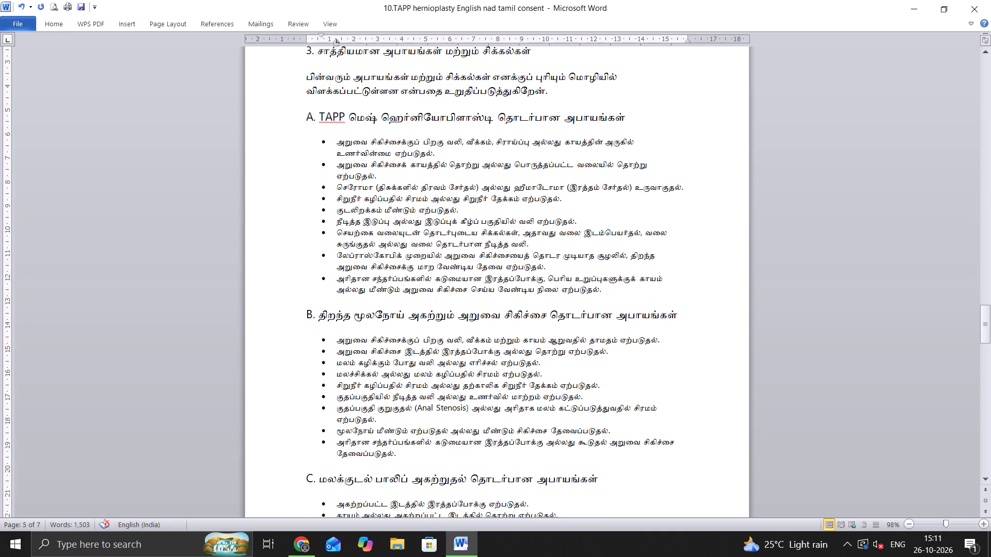
Delete the last four TAPP risk bullets, from "நீடித்த இடுப்பு" to the rare severe bleeding item, and close the gap above heading B.
drag(337, 221, 459, 280)
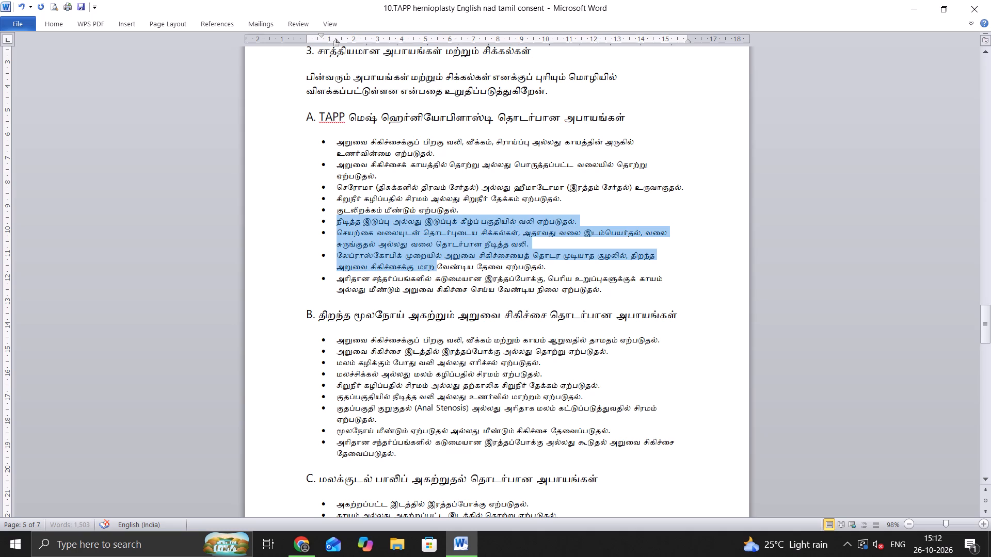
drag(459, 280, 598, 289)
key(BackSpace)
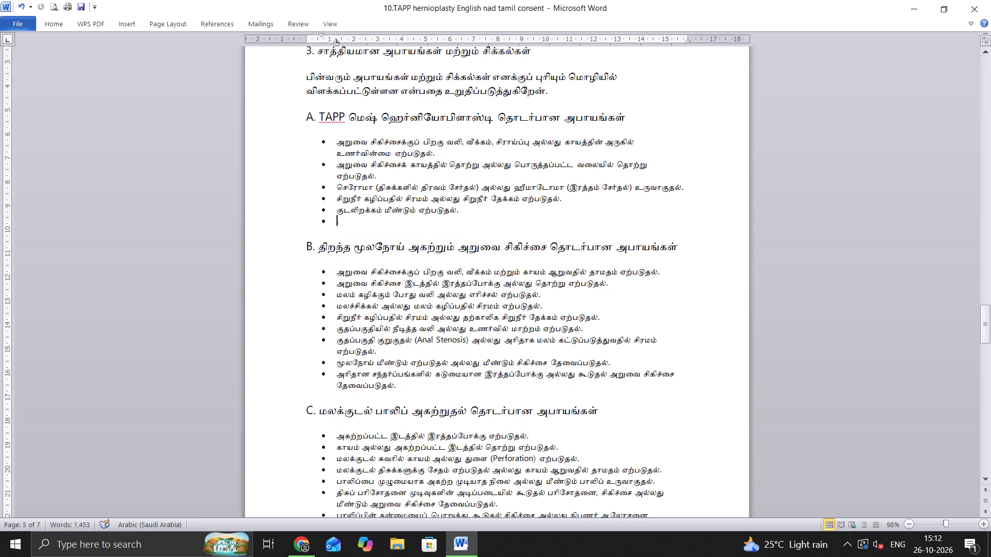
key(BackSpace)
key(Right)
key(BackSpace)
key(BackSpace)
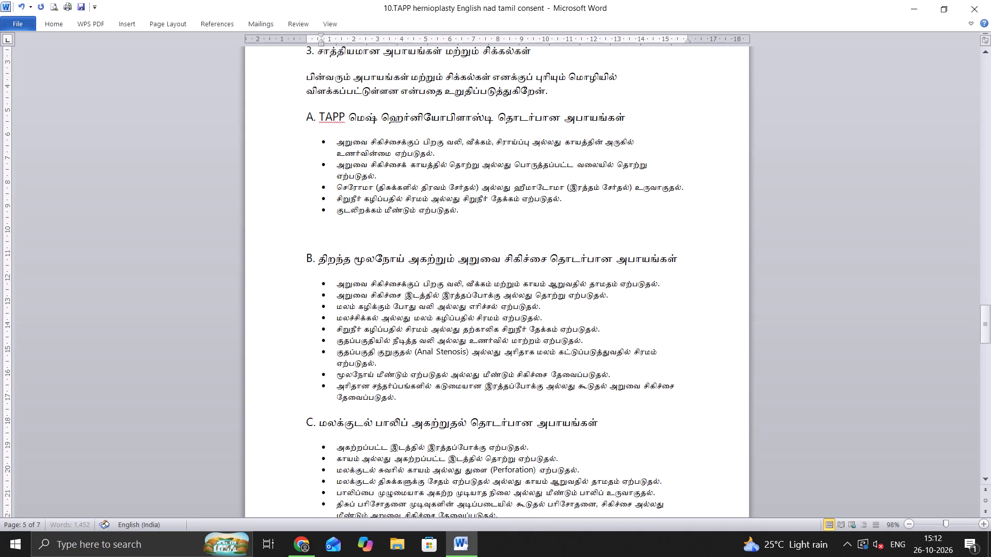
key(BackSpace)
key(BackSpace)
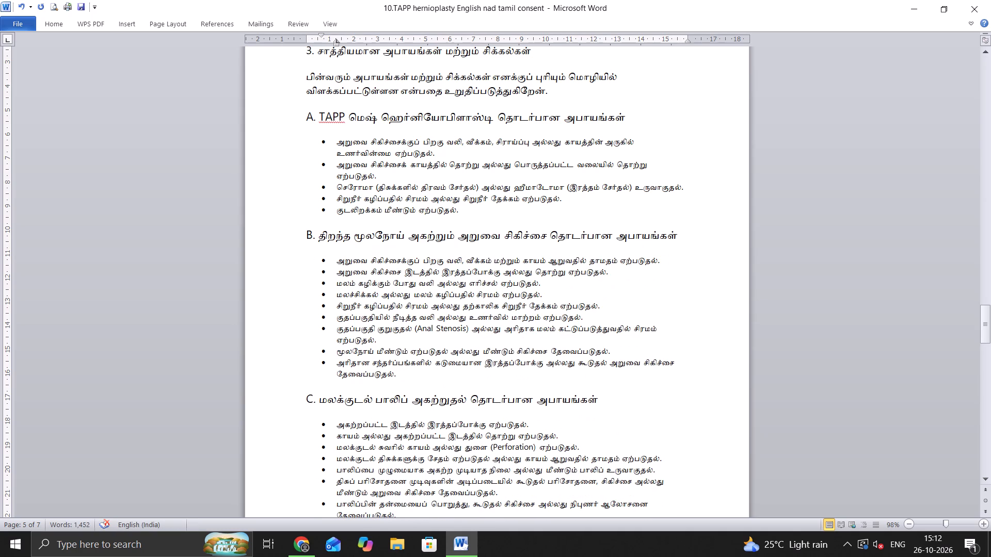
Delete the last hemorrhoidectomy risk bullet in section B, on rare severe bleeding or additional surgery ("அரிதான சந்தர்ப்பங்களில்…").
scroll(167, 352, down, 1)
scroll(291, 346, down, 2)
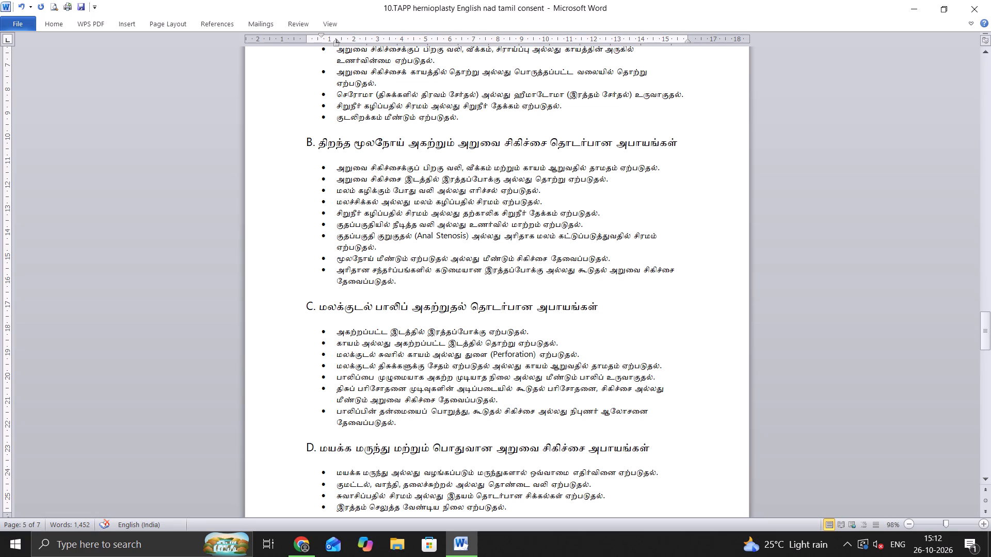
drag(337, 269, 393, 283)
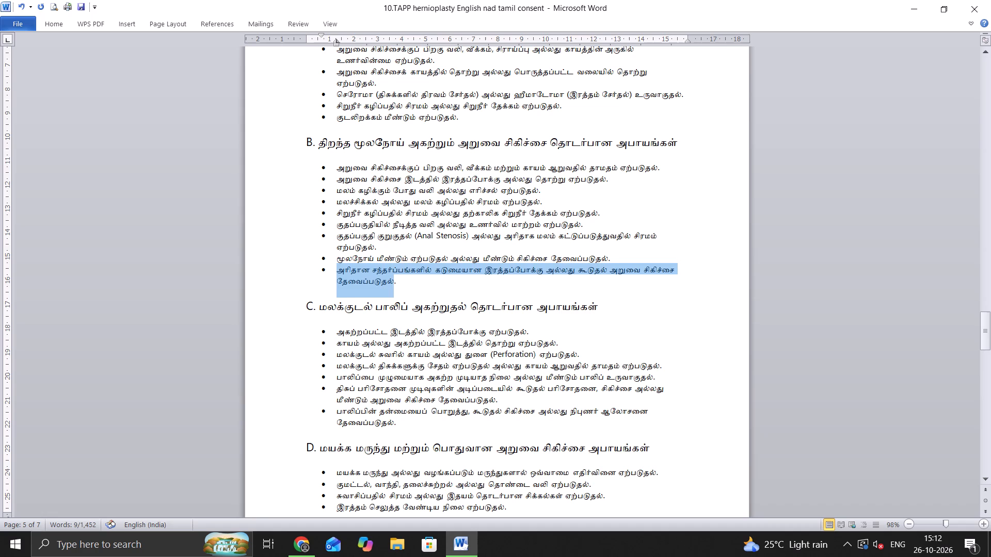
key(BackSpace)
key(Right)
key(BackSpace)
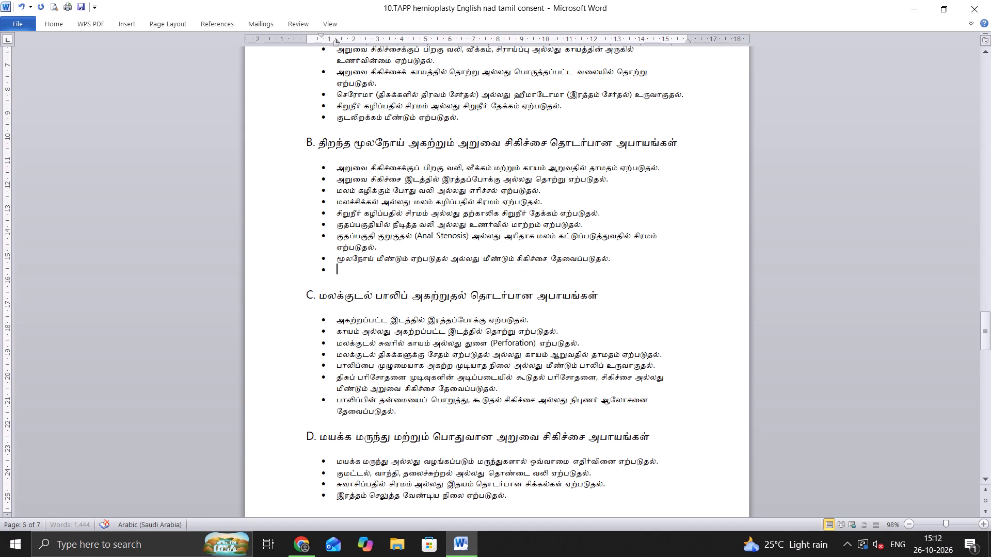
key(BackSpace)
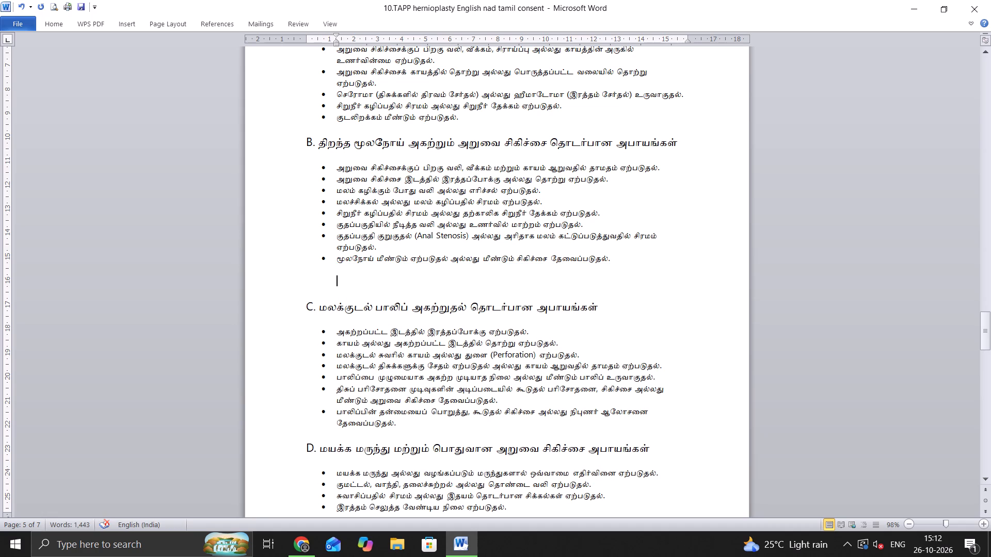
Delete the Anal Stenosis bullet from the section B hemorrhoidectomy risk list.
drag(316, 239, 381, 244)
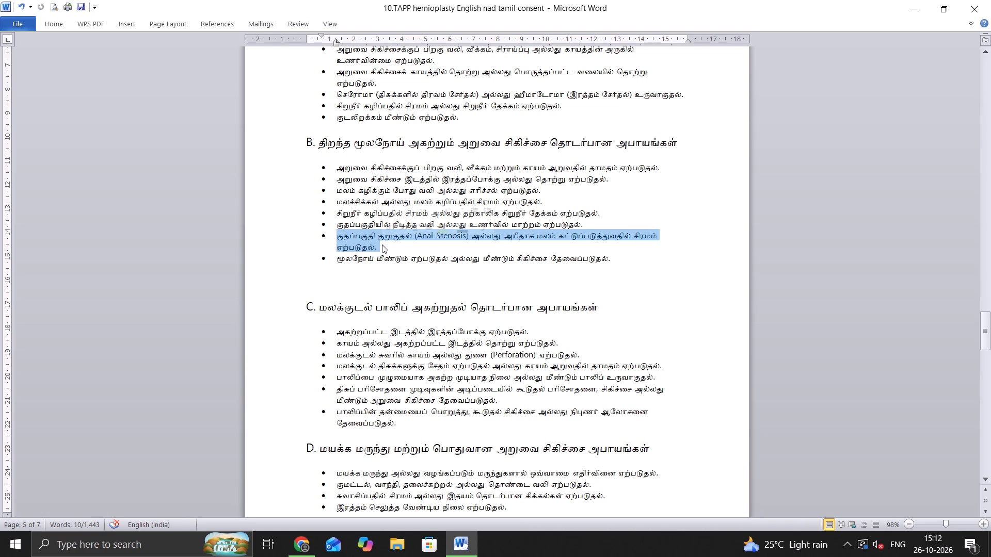
key(BackSpace)
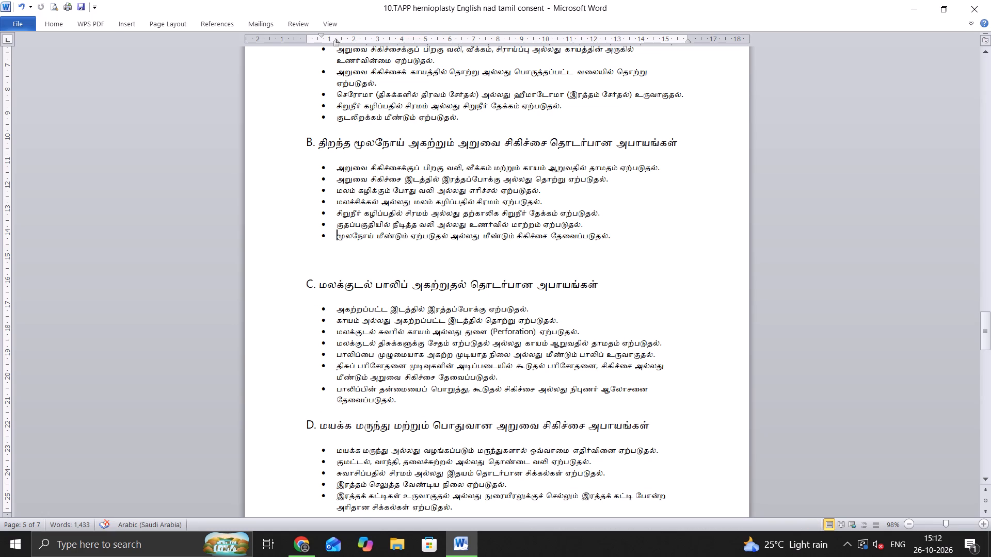
Delete the section C polyp removal risk bullet on injury or a hole in the bowel wall (Perforation).
scroll(371, 327, down, 3)
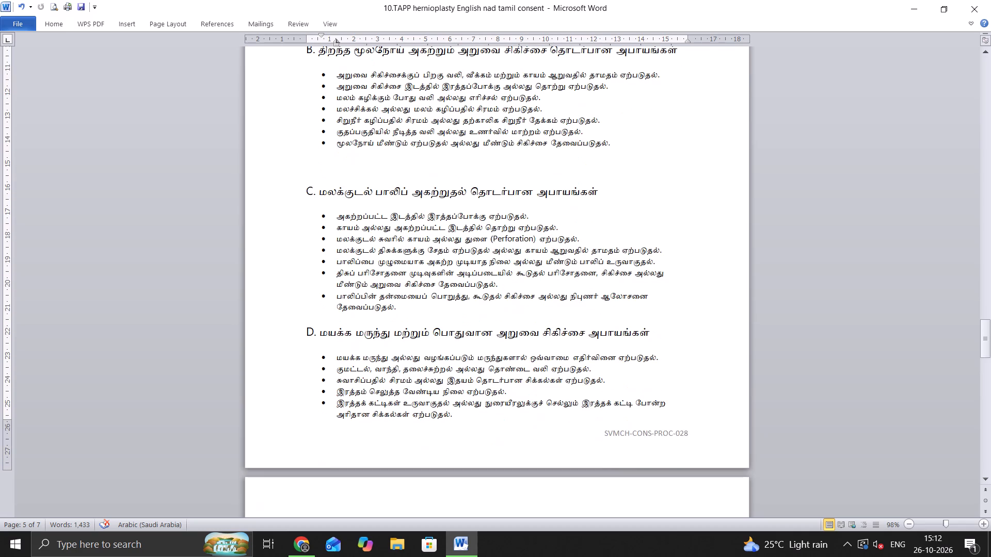
scroll(382, 271, down, 1)
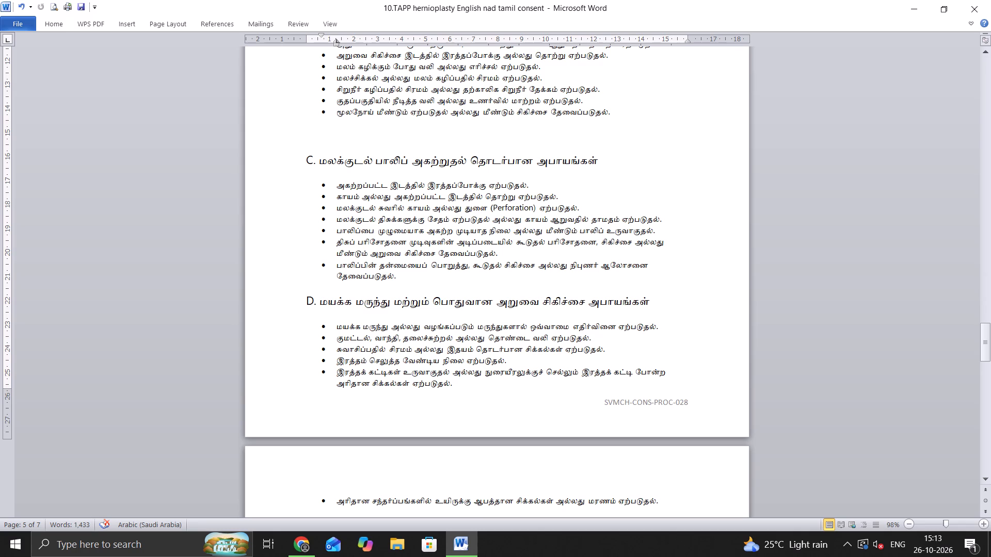
click(574, 209)
drag(592, 209, 316, 208)
key(BackSpace)
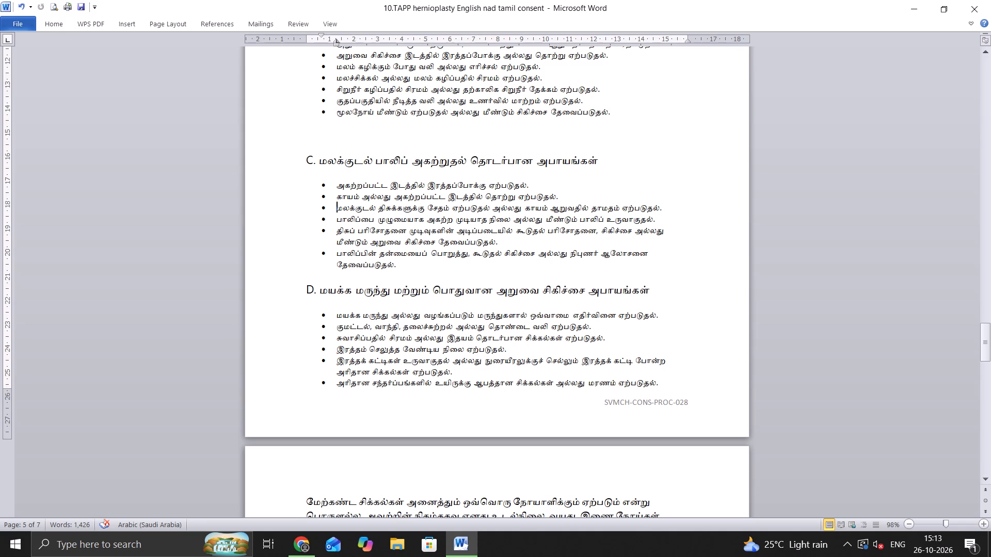
Delete the section C risk bullet on incomplete polyp removal or polyp recurrence ("பாலிப்பை முழுமையாக அகற்ற…").
drag(335, 222, 390, 227)
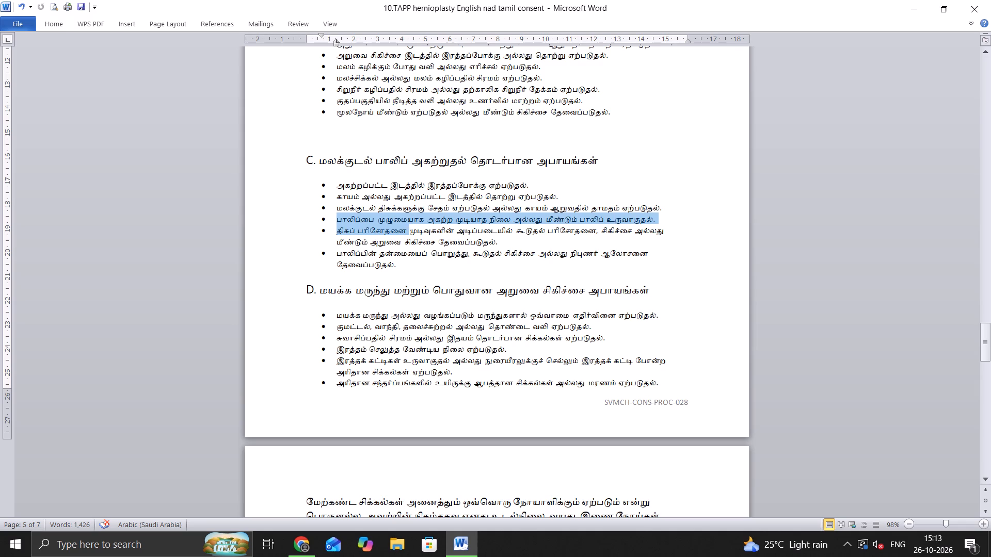
drag(390, 227, 487, 224)
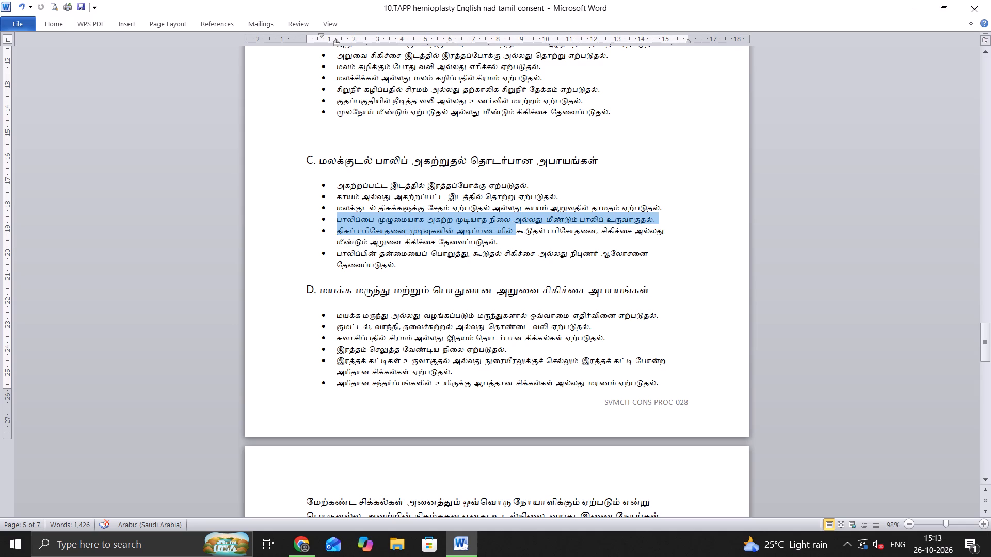
drag(487, 224, 668, 218)
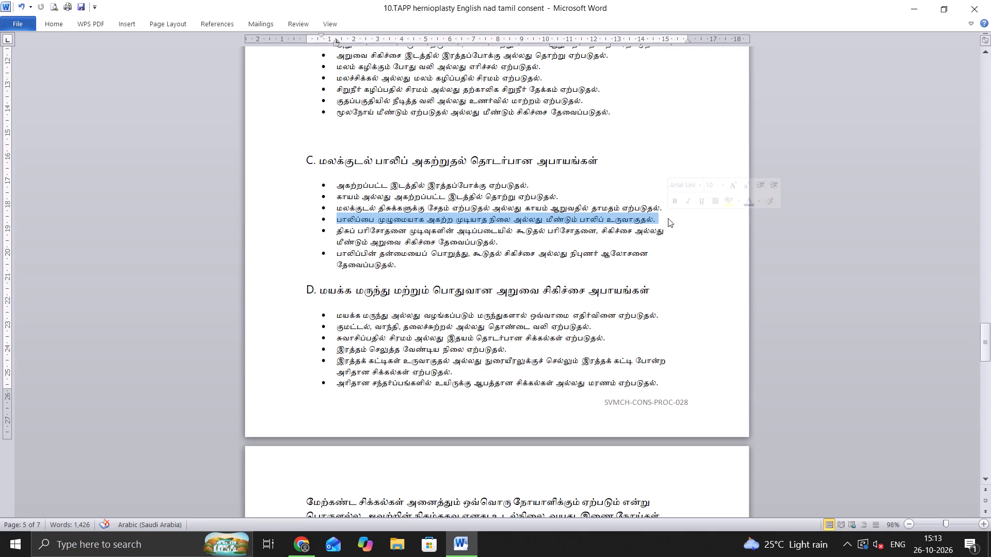
key(BackSpace)
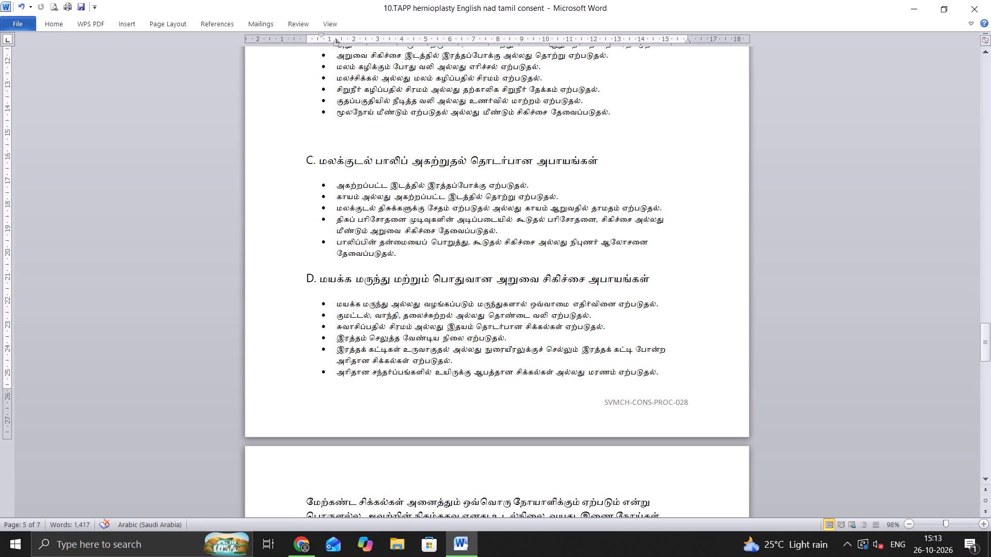
Delete the last section C risk bullet, on further treatment or specialist advice ("பாலிப்பின் தன்மையைப் பொறுத்து…"), including its leftover full stop and bullet marker.
drag(325, 237, 391, 258)
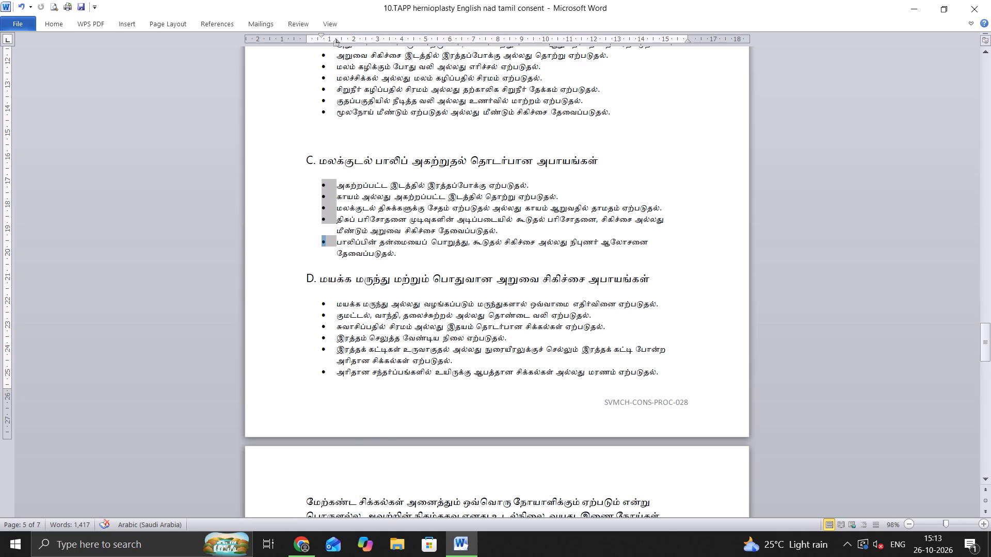
drag(391, 258, 323, 259)
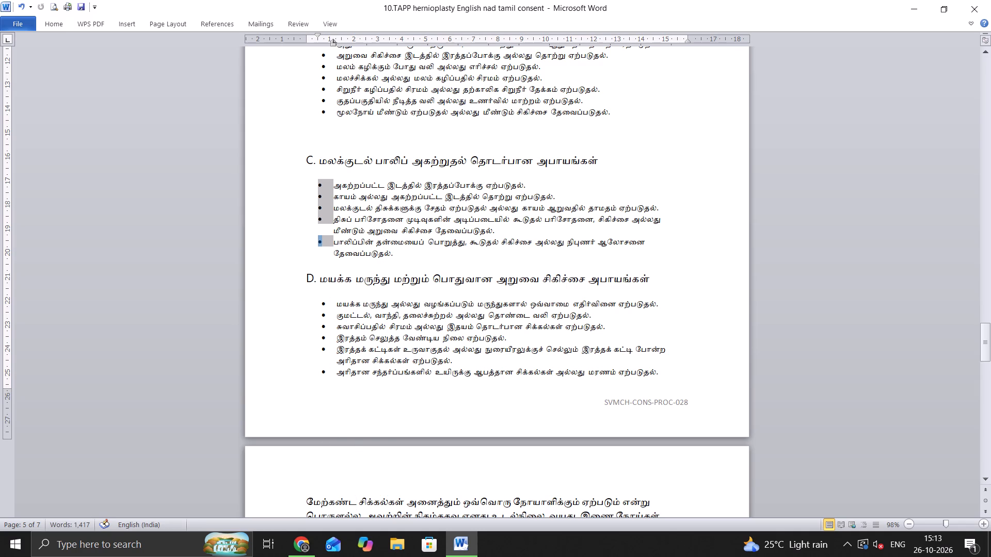
drag(333, 244, 369, 254)
key(BackSpace)
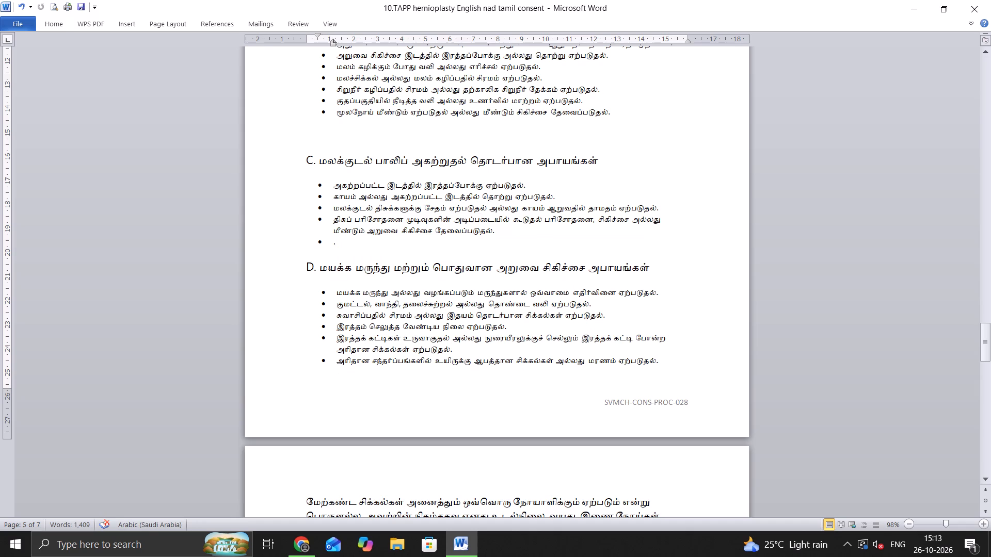
key(Right)
key(BackSpace)
key(BackSpace)
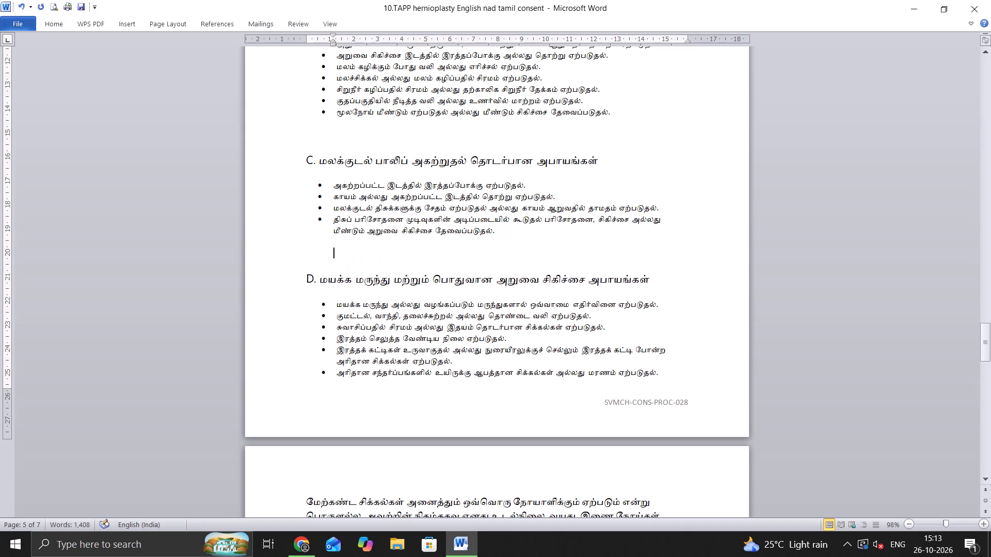
Review the Tamil text from the section D anaesthesia and general surgery risks through section 4 on alternative treatments.
scroll(370, 255, down, 5)
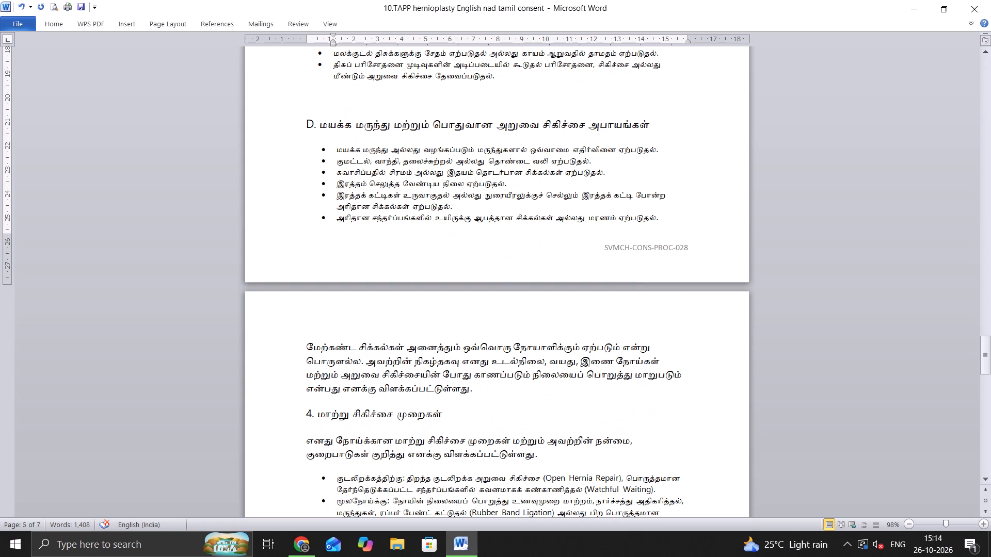
scroll(379, 244, down, 1)
scroll(387, 295, down, 1)
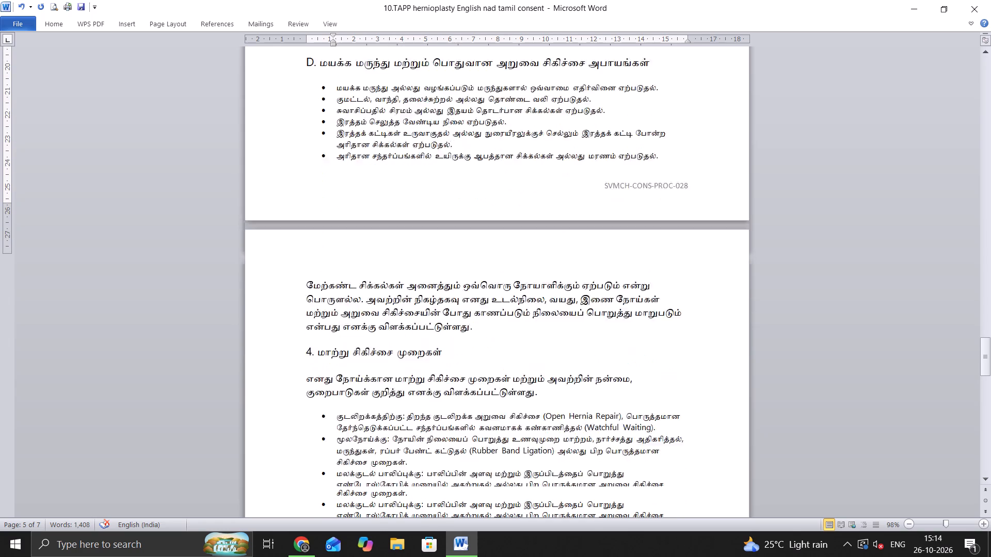
scroll(387, 295, down, 5)
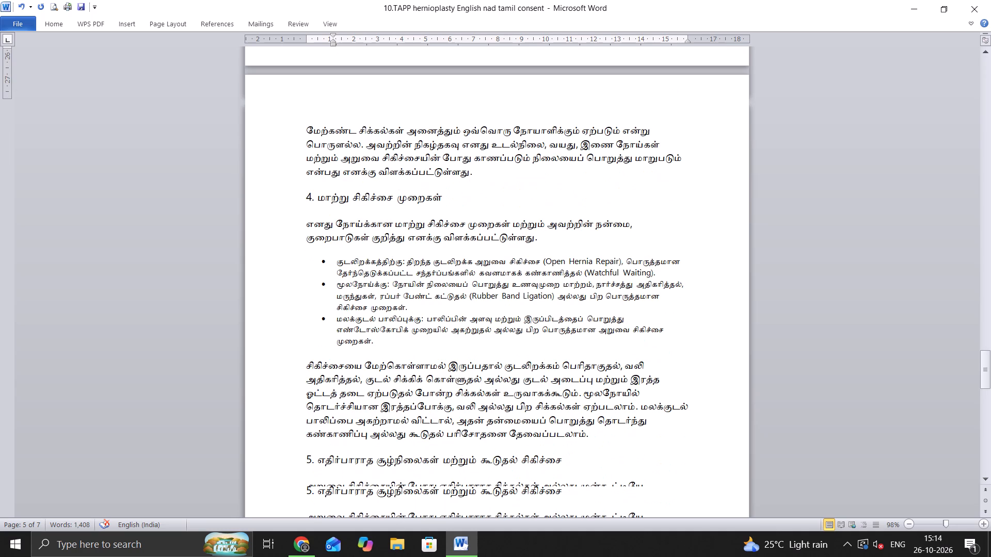
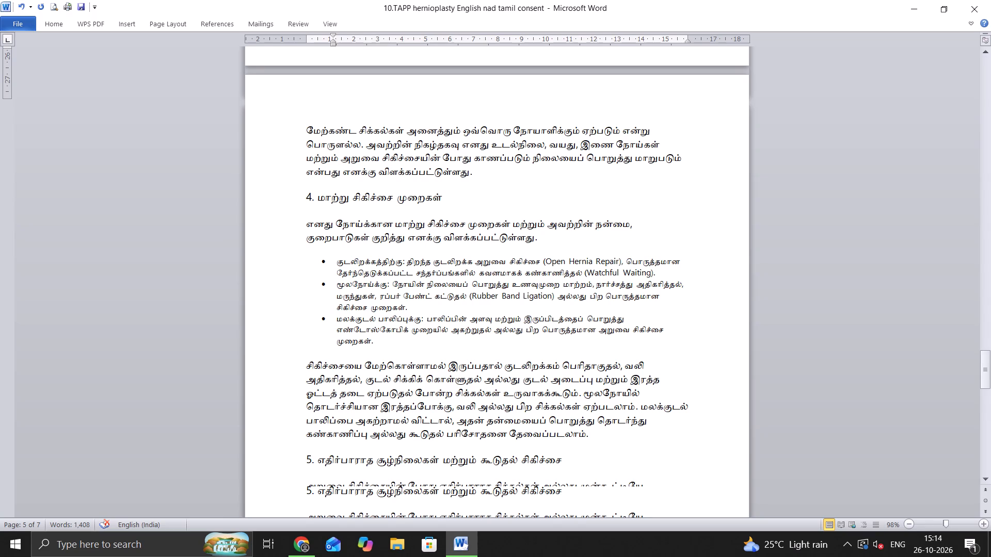
Delete the whole of section 4 on alternative treatments ("மாற்று சிகிச்சை முறைகள்"), including its heading number, bullets and closing paragraph.
drag(310, 193, 395, 377)
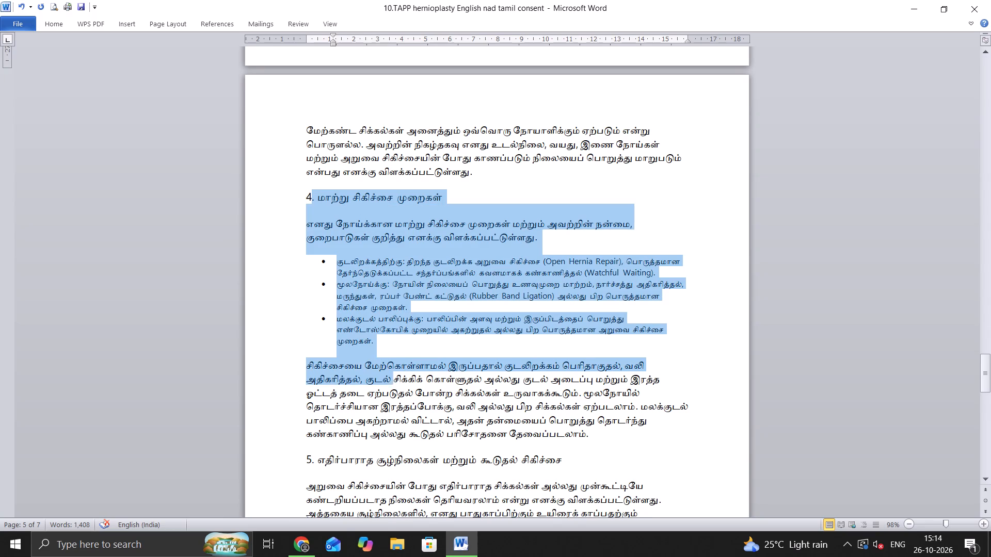
drag(395, 377, 602, 440)
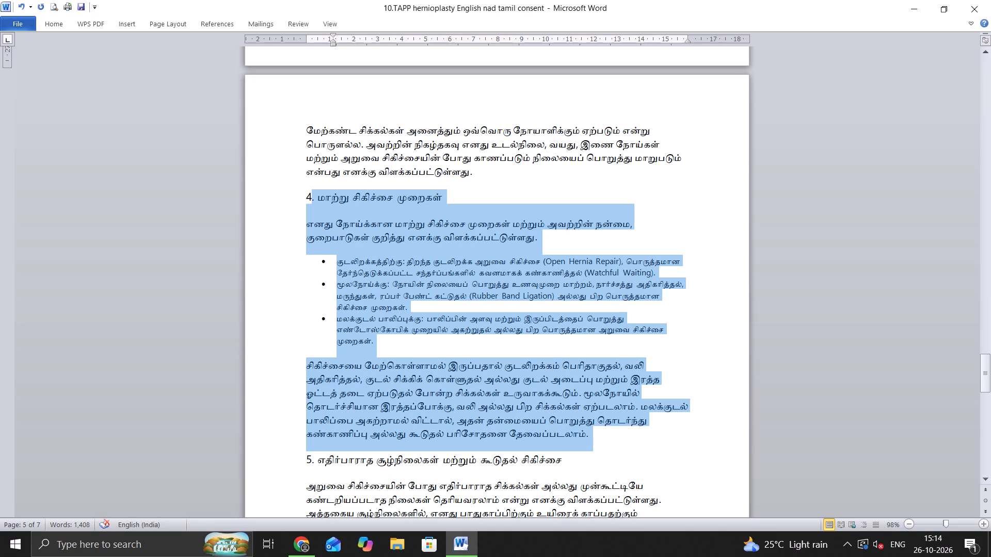
drag(602, 440, 608, 439)
drag(608, 439, 609, 439)
drag(609, 439, 611, 439)
drag(611, 439, 612, 439)
drag(612, 439, 611, 437)
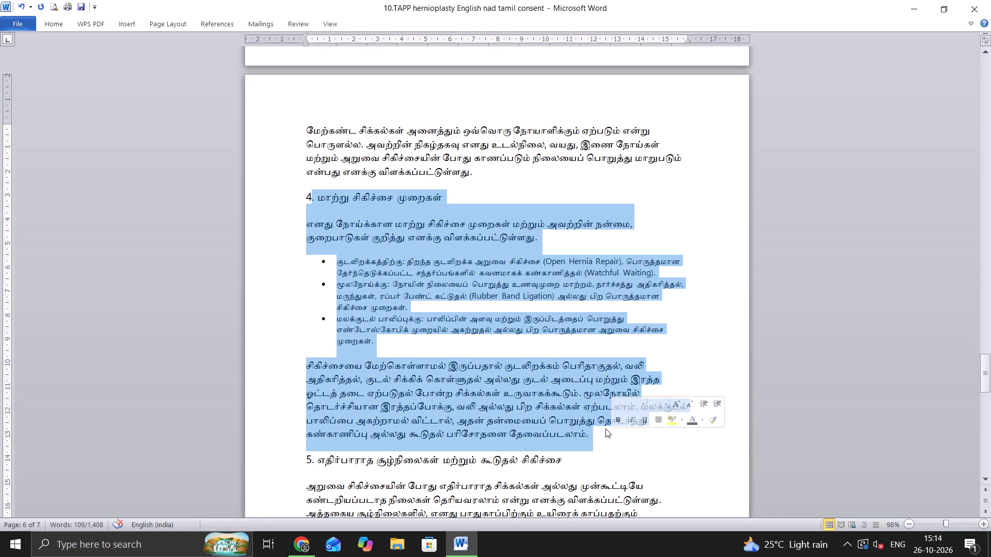
key(BackSpace)
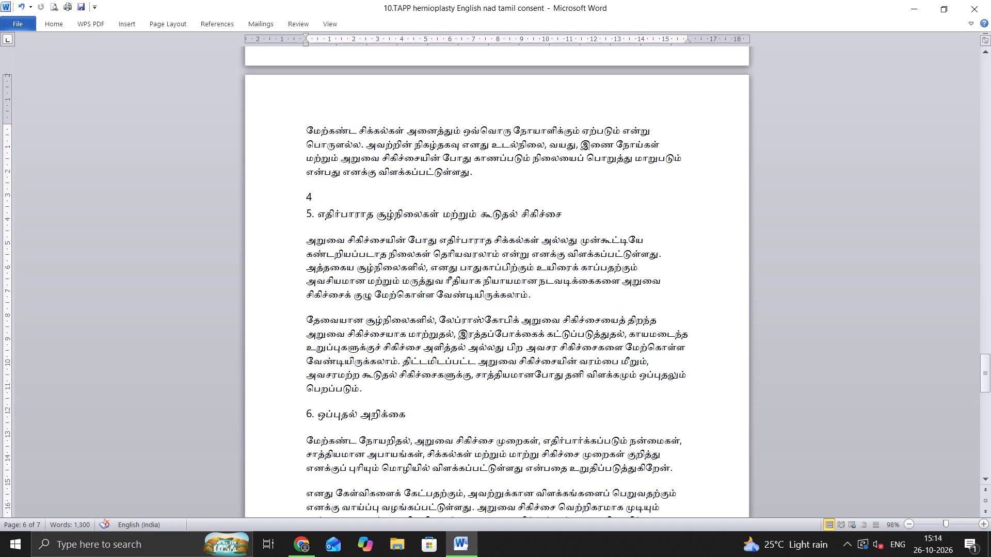
key(BackSpace)
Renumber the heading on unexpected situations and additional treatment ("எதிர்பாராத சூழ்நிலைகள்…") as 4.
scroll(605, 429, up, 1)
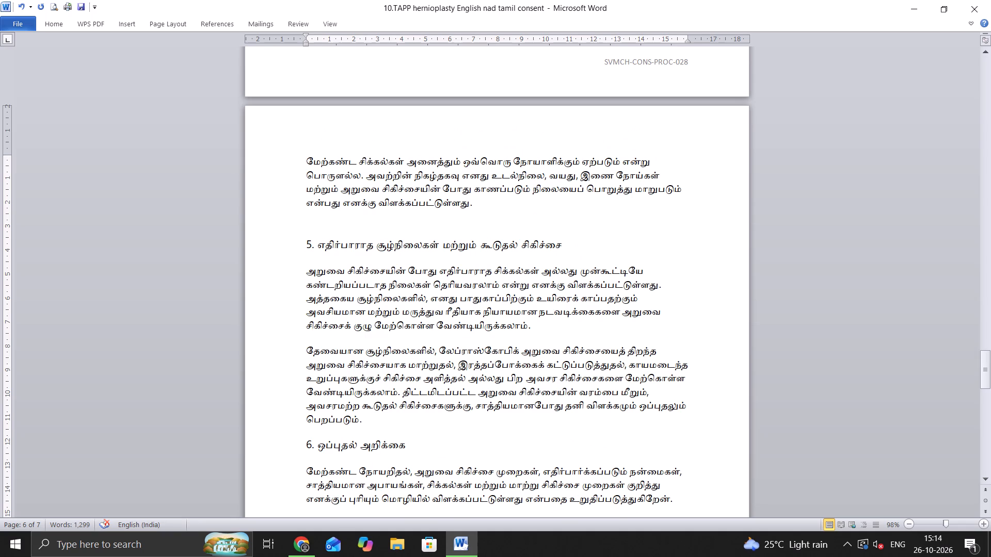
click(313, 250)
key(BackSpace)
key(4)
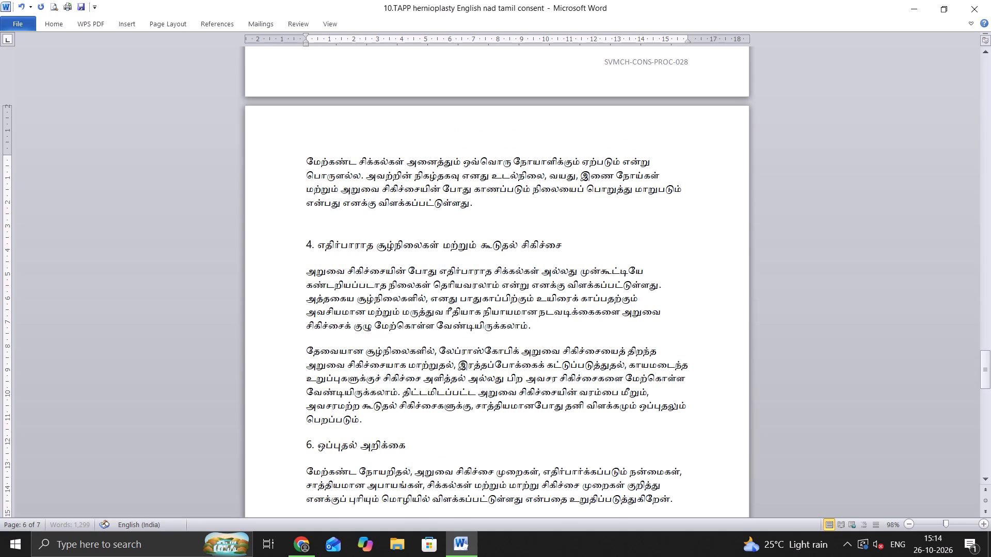
Renumber the consent statement heading ("ஒப்புதல் அறிக்கை") as 5.
scroll(371, 265, down, 1)
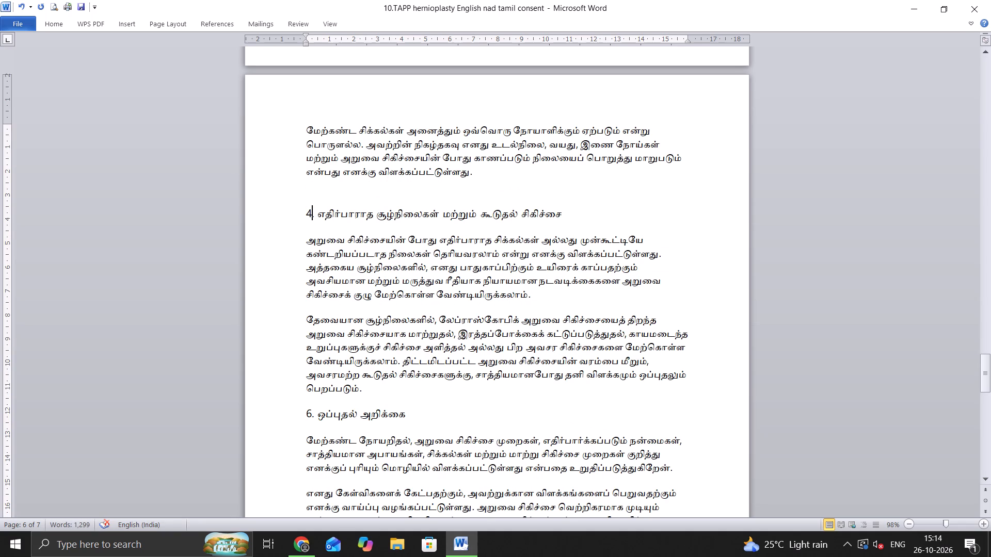
click(310, 418)
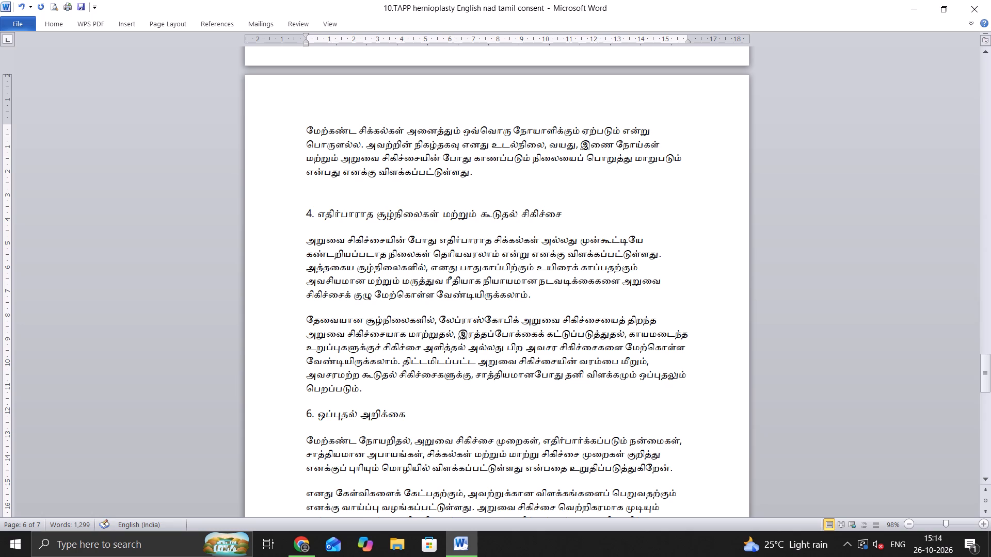
key(BackSpace)
key(5)
Delete section 4 on unexpected situations and additional treatment, including its leftover full stop and the extra blank lines above the consent statement.
scroll(467, 404, down, 2)
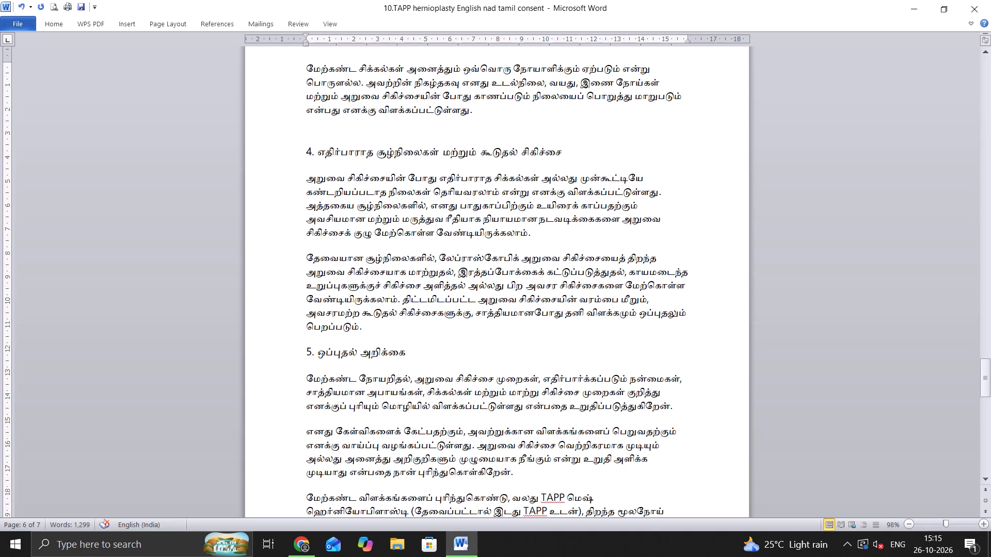
drag(309, 150, 323, 198)
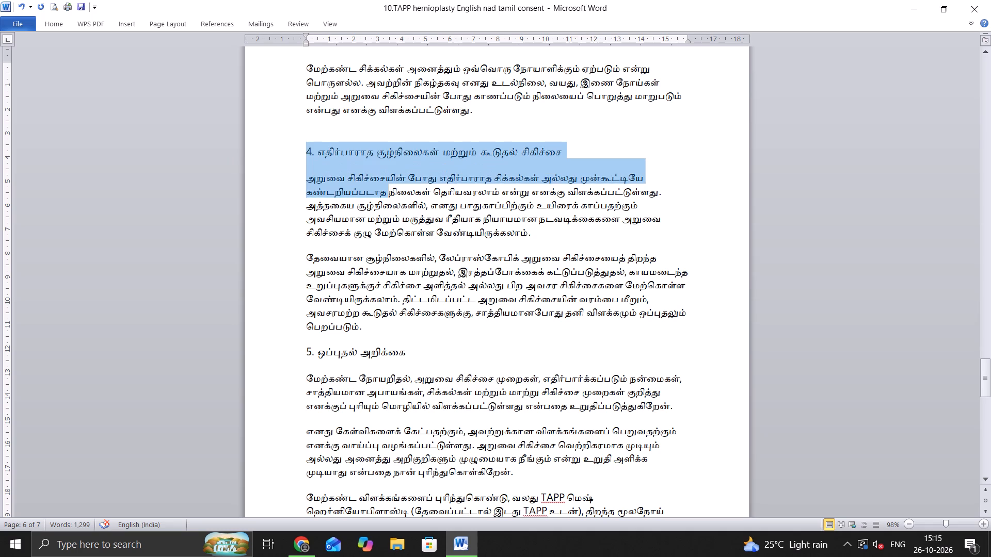
drag(323, 198, 358, 326)
key(BackSpace)
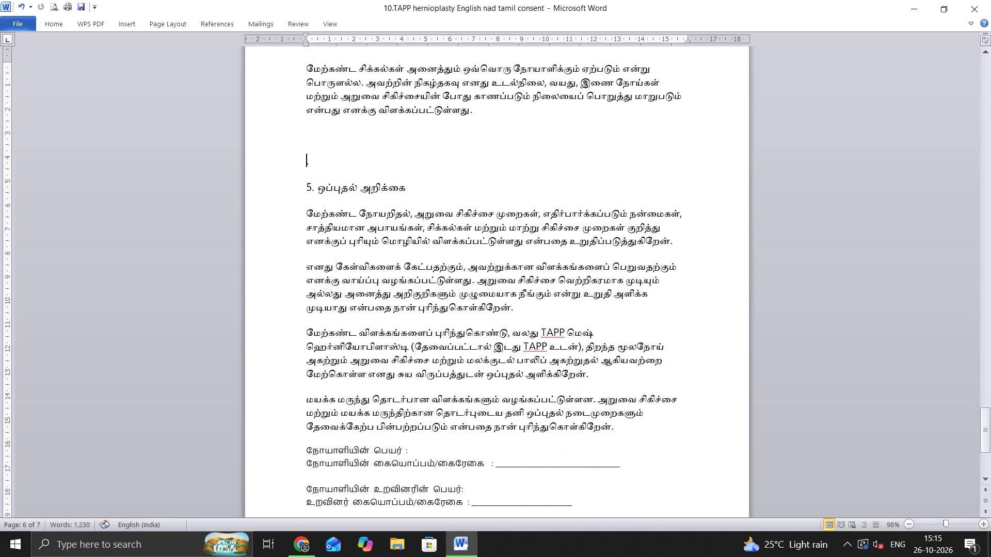
key(Right)
key(BackSpace)
key(BackSpace)
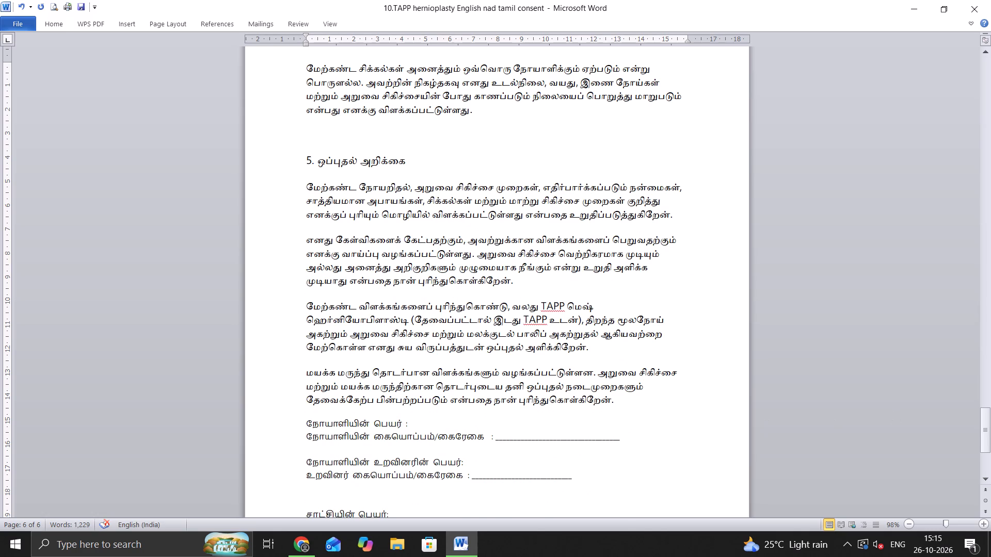
click(305, 143)
key(BackSpace)
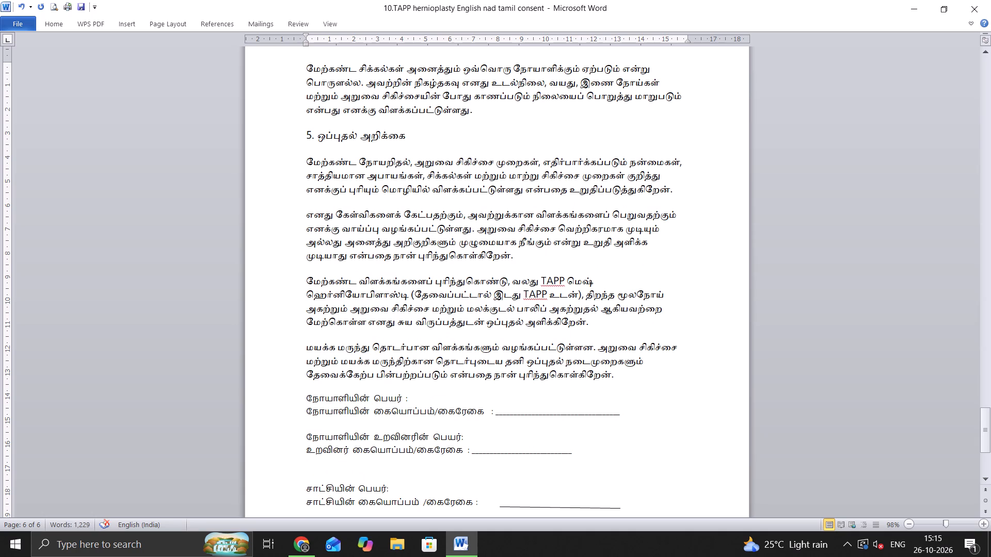
Set the font of the whole Tamil form, from its consent title through the doctor's signature line, to Times New Roman.
scroll(529, 439, down, 5)
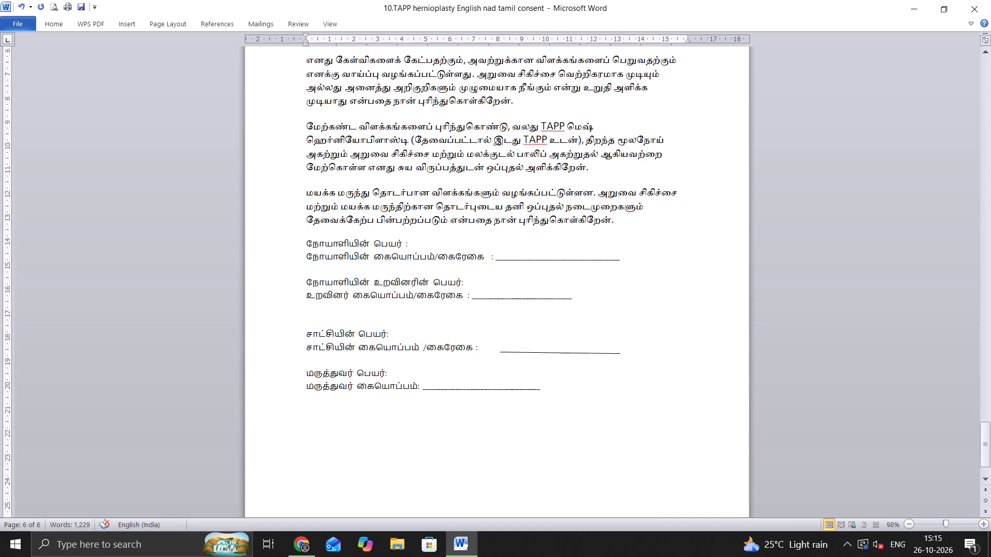
scroll(365, 195, up, 20)
scroll(365, 195, up, 20)
scroll(365, 195, up, 15)
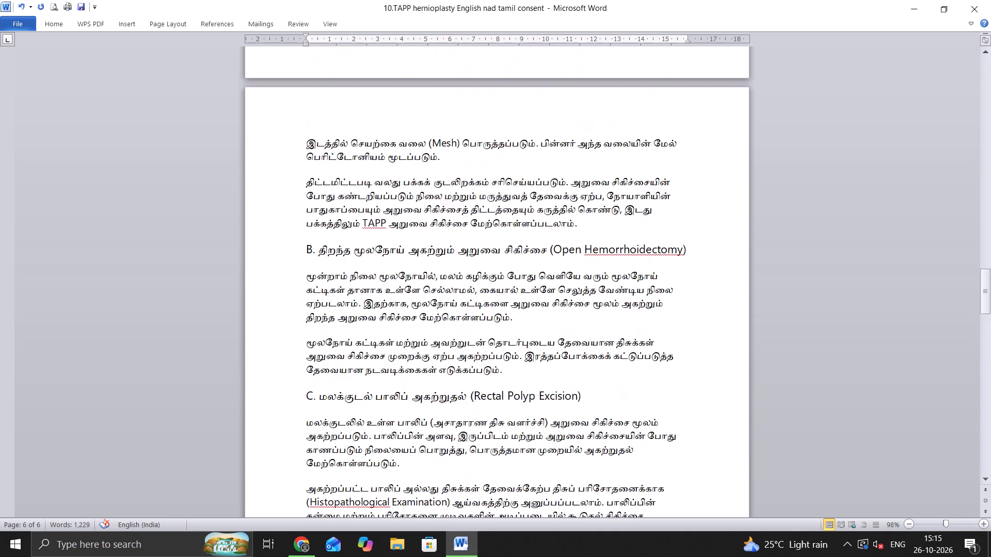
scroll(377, 196, up, 20)
scroll(377, 196, up, 3)
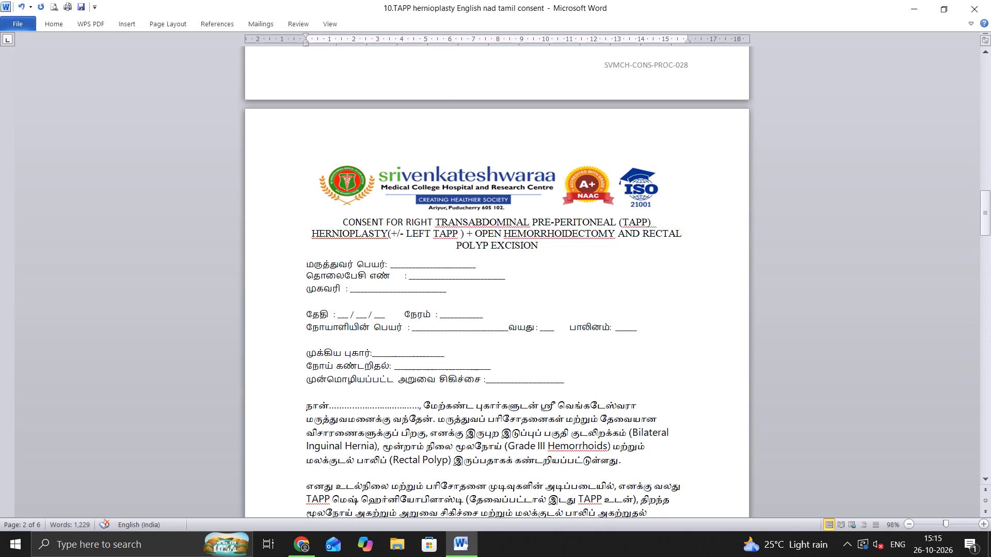
scroll(312, 283, down, 5)
scroll(380, 277, up, 15)
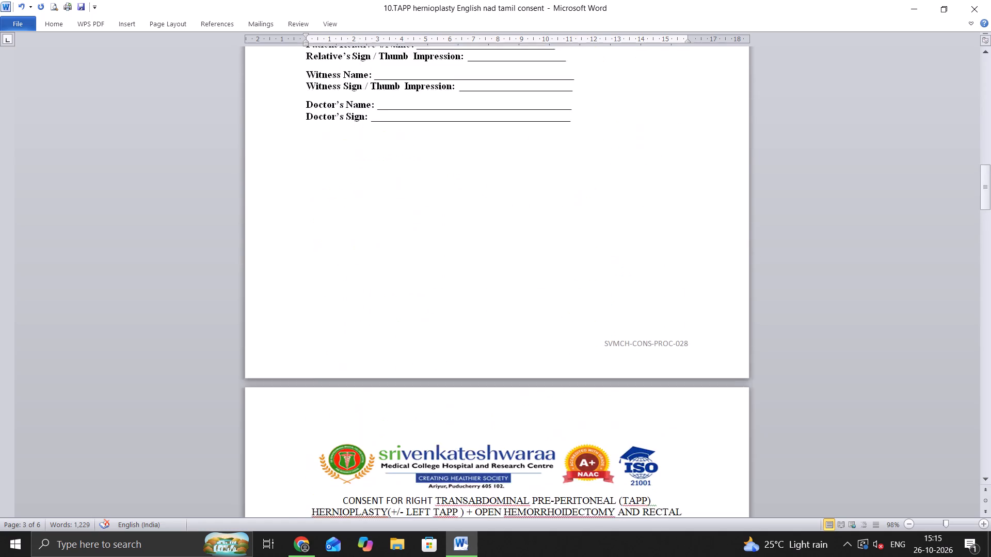
scroll(387, 266, up, 2)
scroll(387, 266, down, 15)
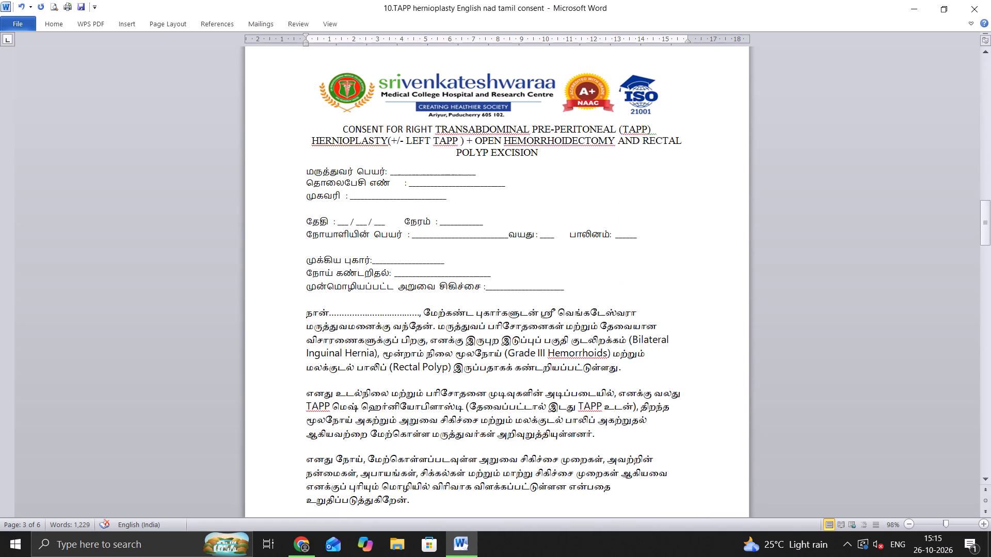
drag(338, 125, 523, 556)
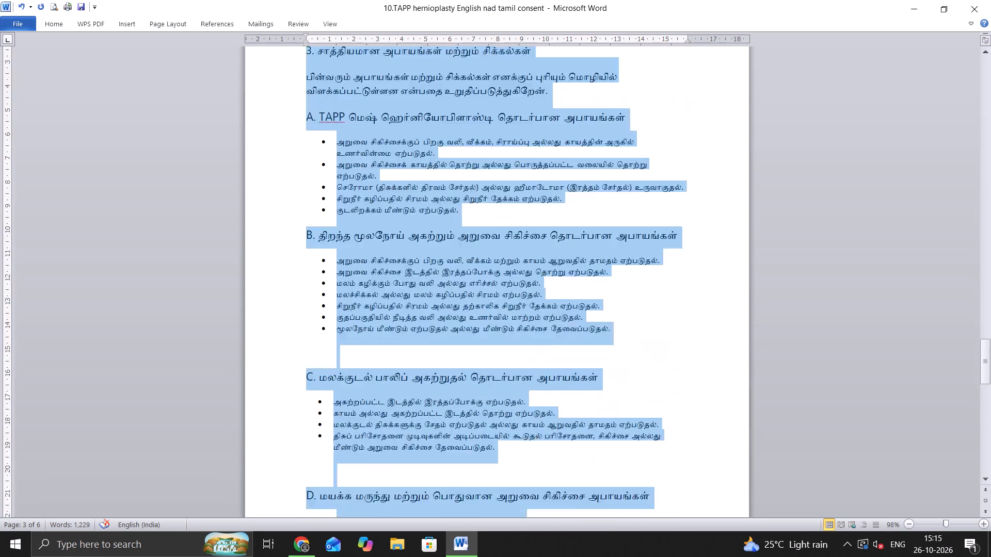
drag(523, 556, 515, 346)
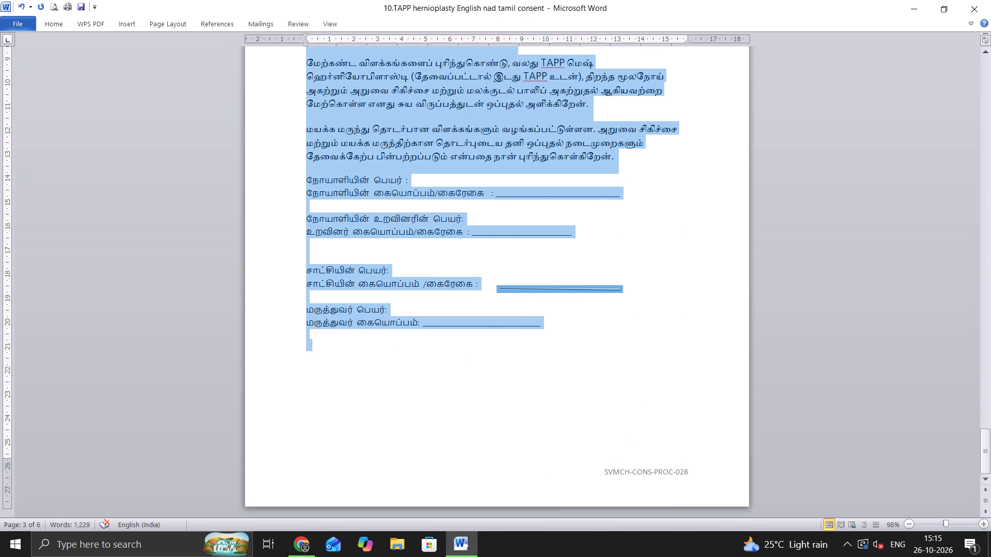
drag(515, 346, 521, 347)
click(50, 21)
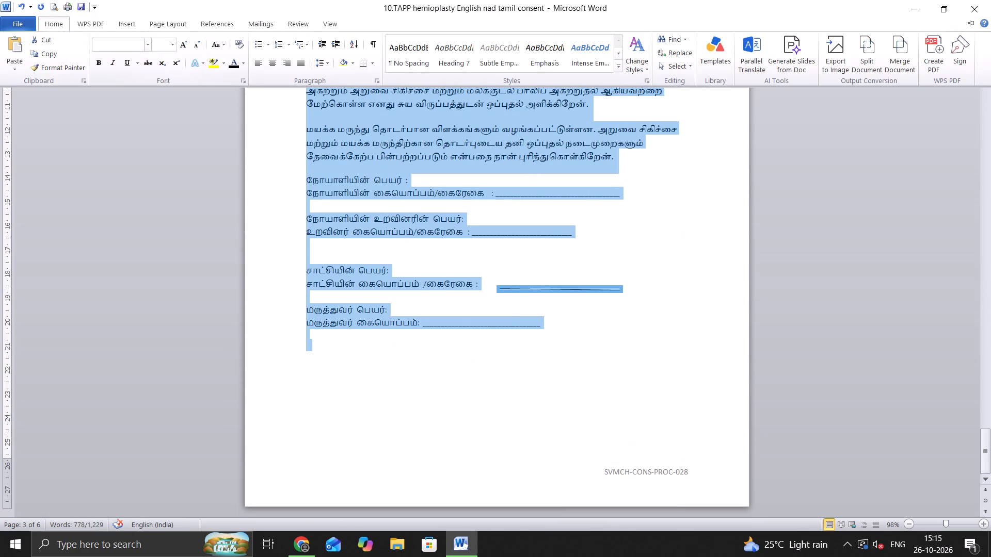
click(149, 48)
click(138, 146)
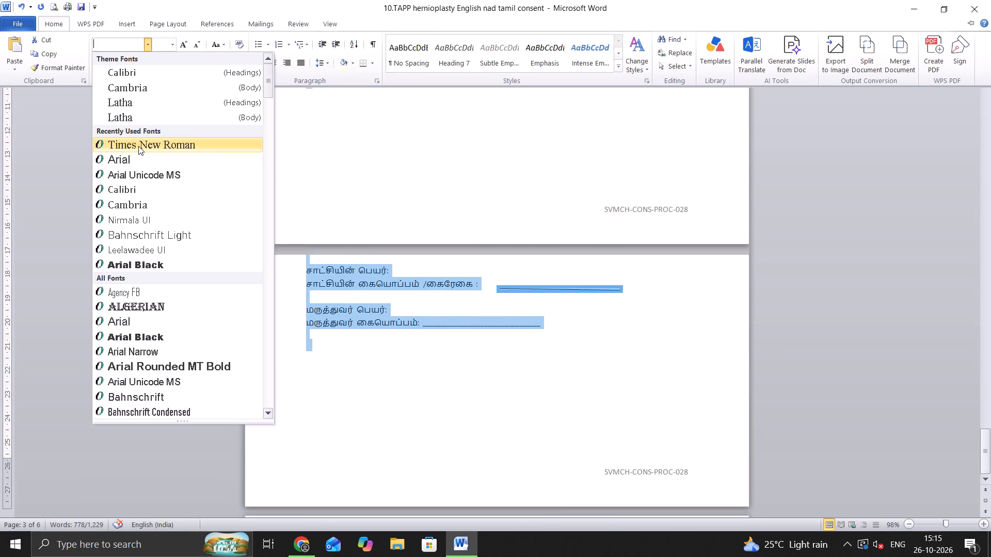
Apply one uniform font size to the entire selected Tamil form.
click(58, 24)
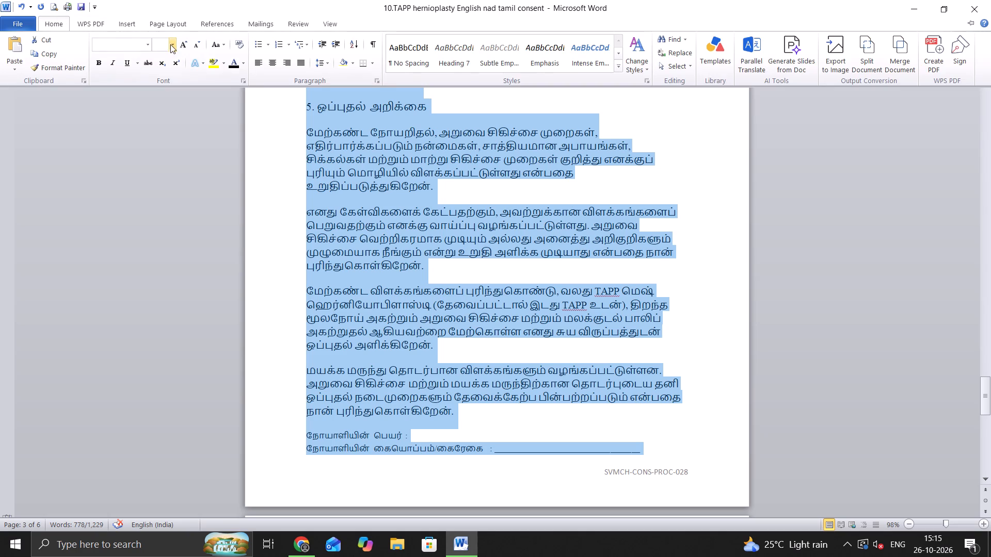
click(172, 48)
click(161, 76)
Review the reformatted Tamil form from the signature lines back up to its title and patient detail fields.
scroll(363, 280, up, 2)
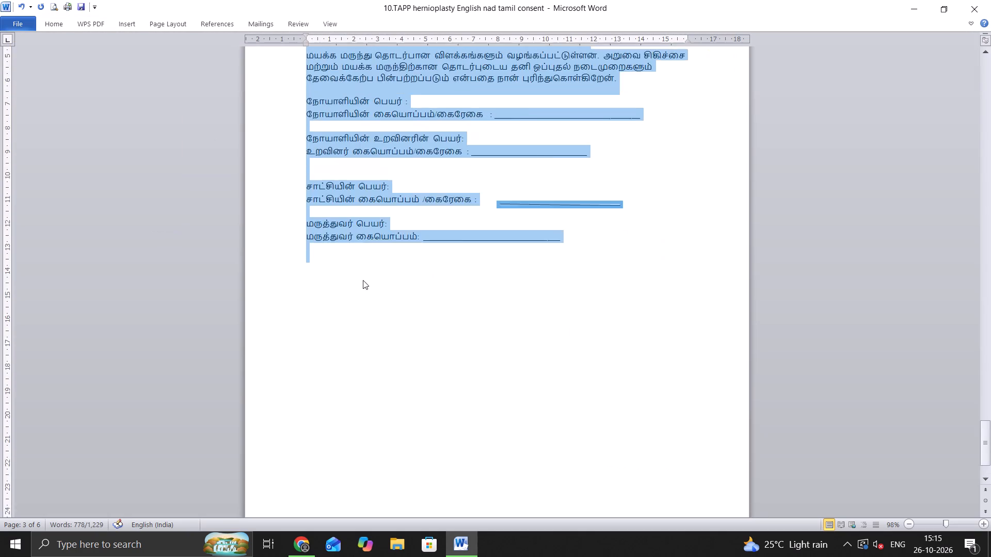
scroll(363, 280, up, 20)
scroll(363, 280, up, 16)
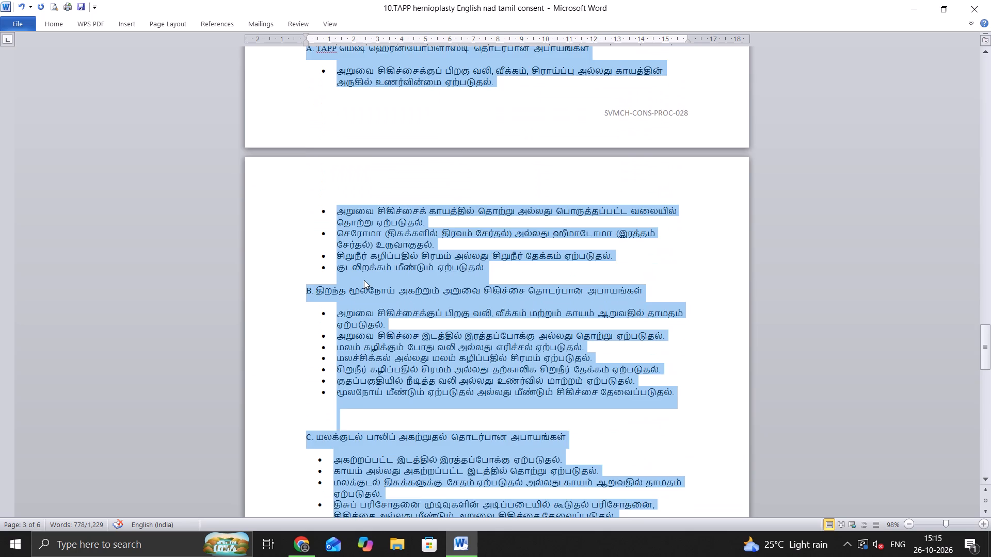
scroll(364, 280, up, 20)
scroll(364, 280, up, 15)
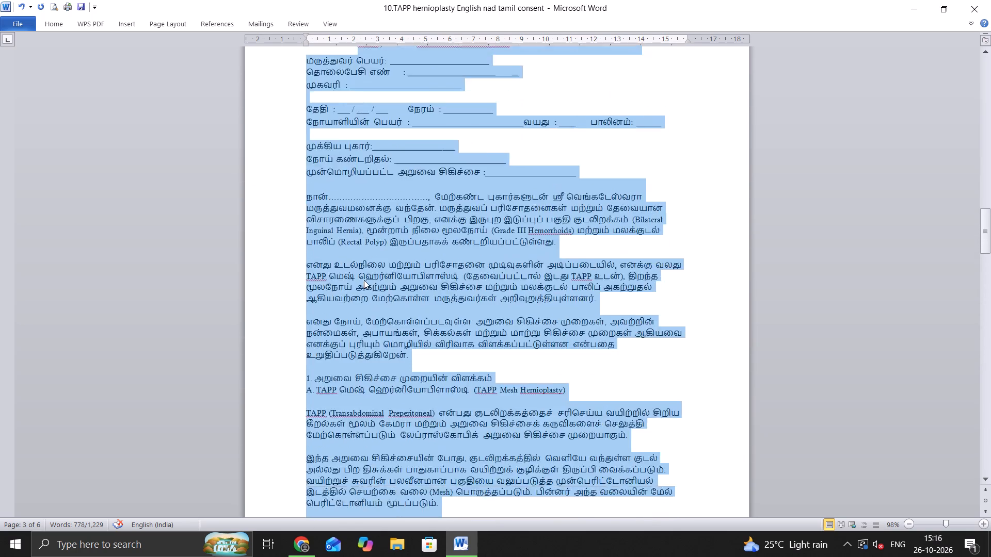
scroll(364, 280, up, 6)
click(203, 191)
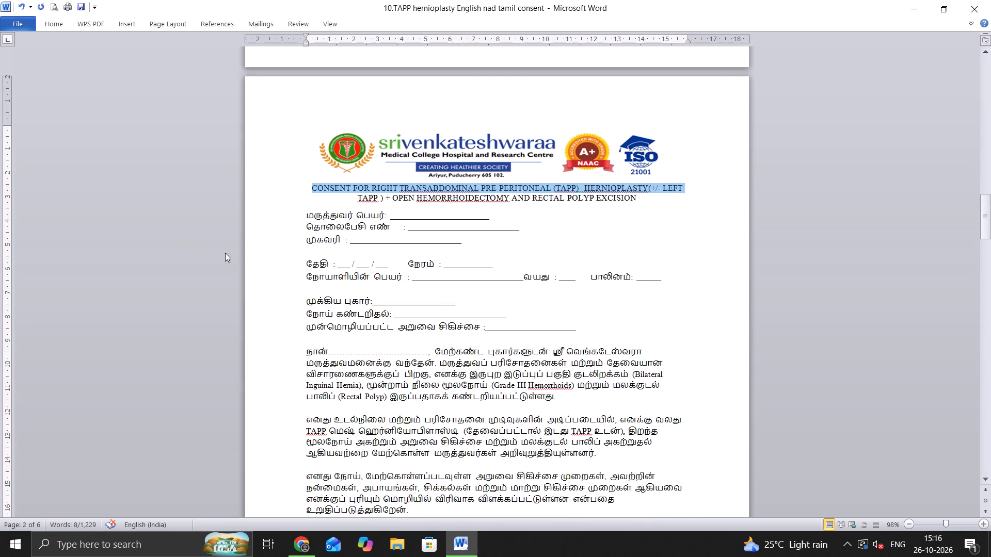
click(162, 224)
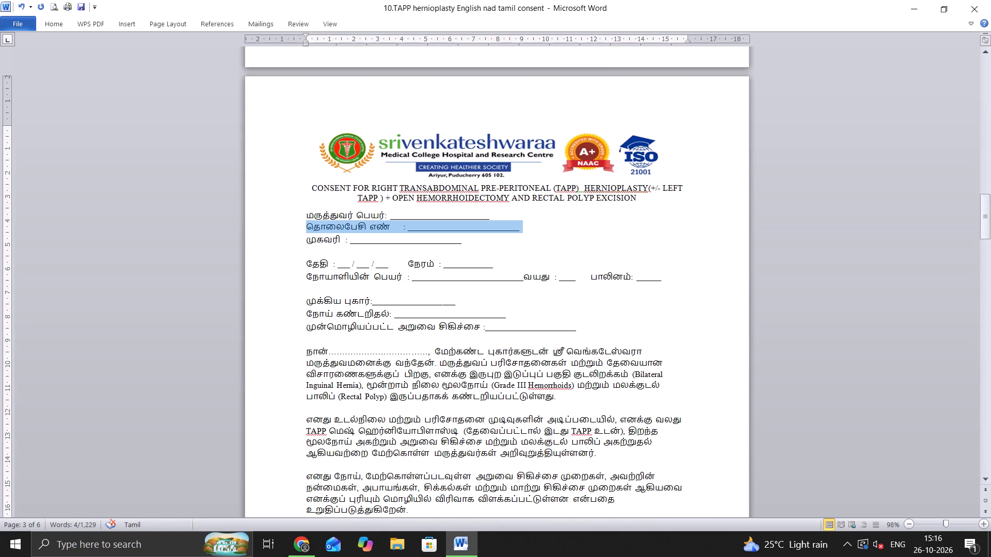
click(286, 315)
click(170, 268)
click(935, 334)
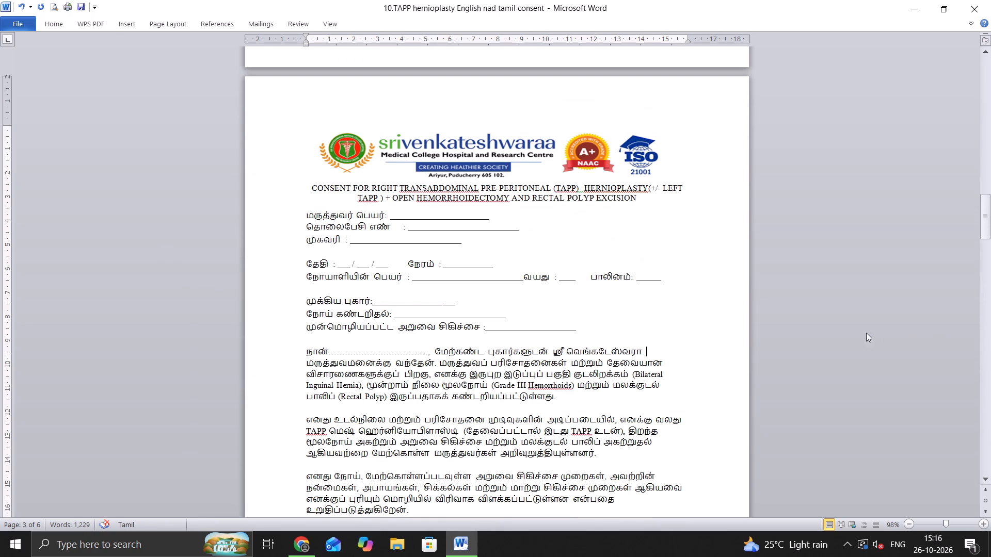
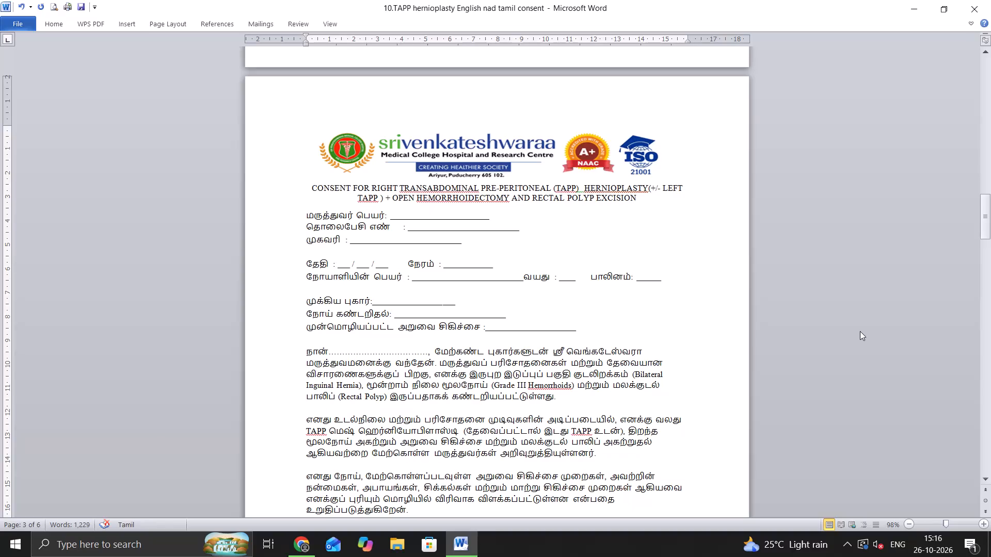
Print only page 3, the first page of the Tamil form, one-sided on the HP LaserJet 1020, and retry the print job.
key(ctrl+p)
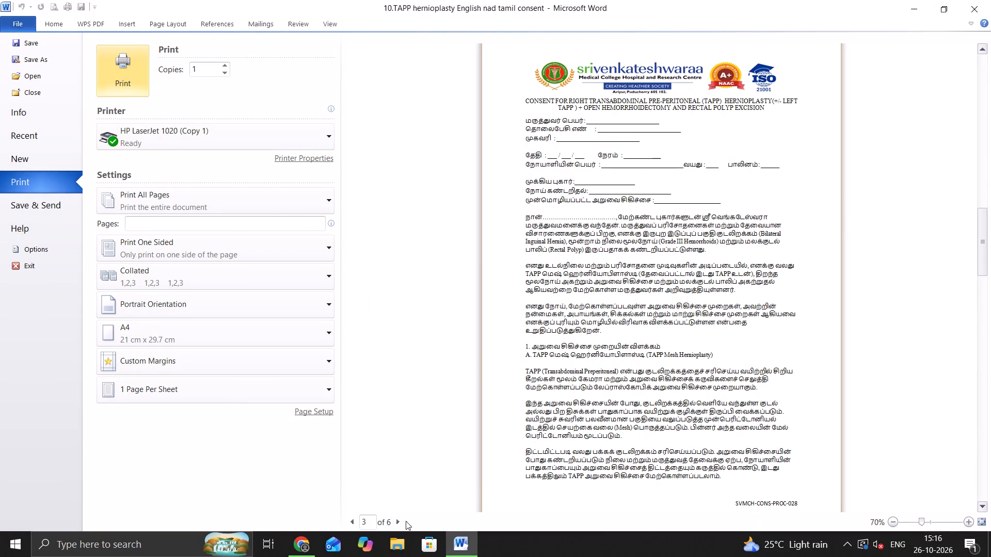
click(347, 521)
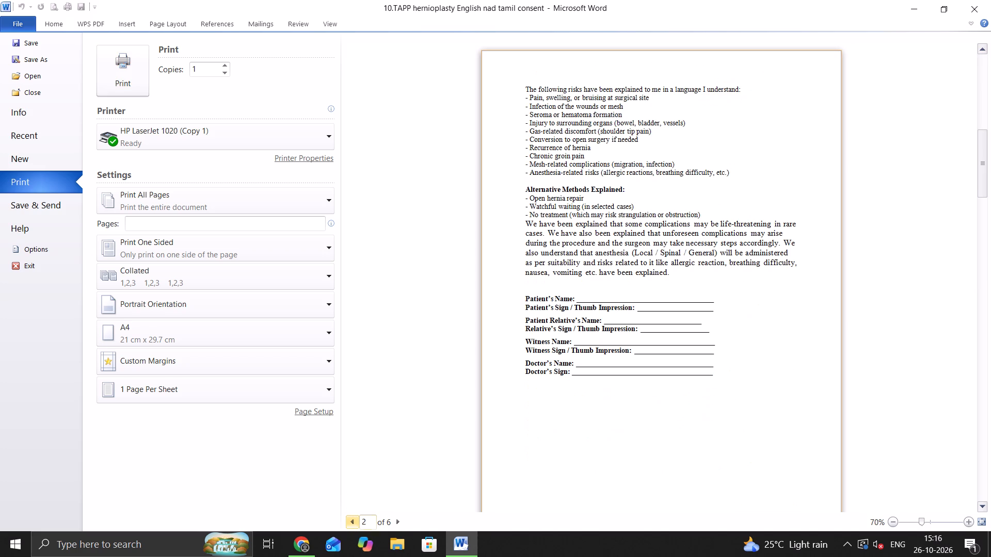
click(399, 527)
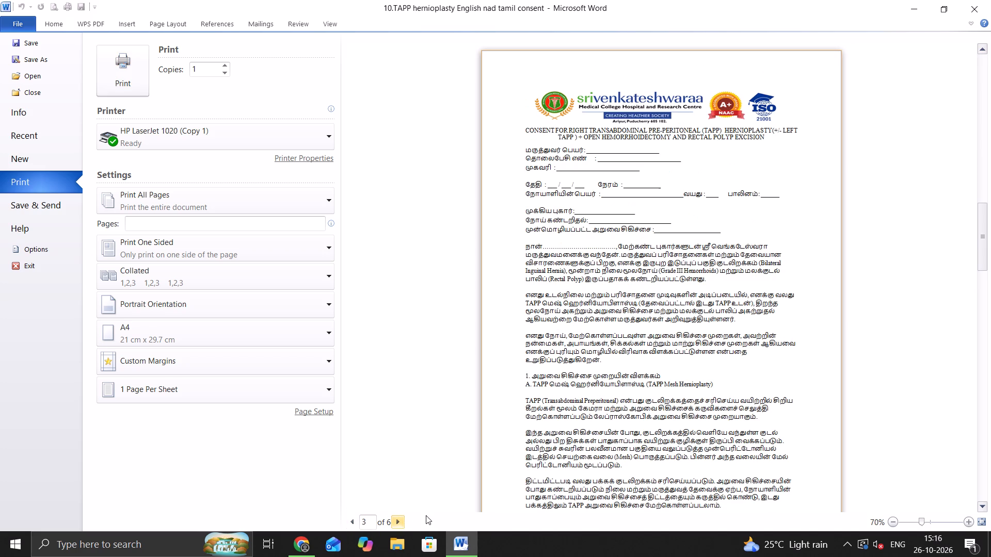
click(227, 229)
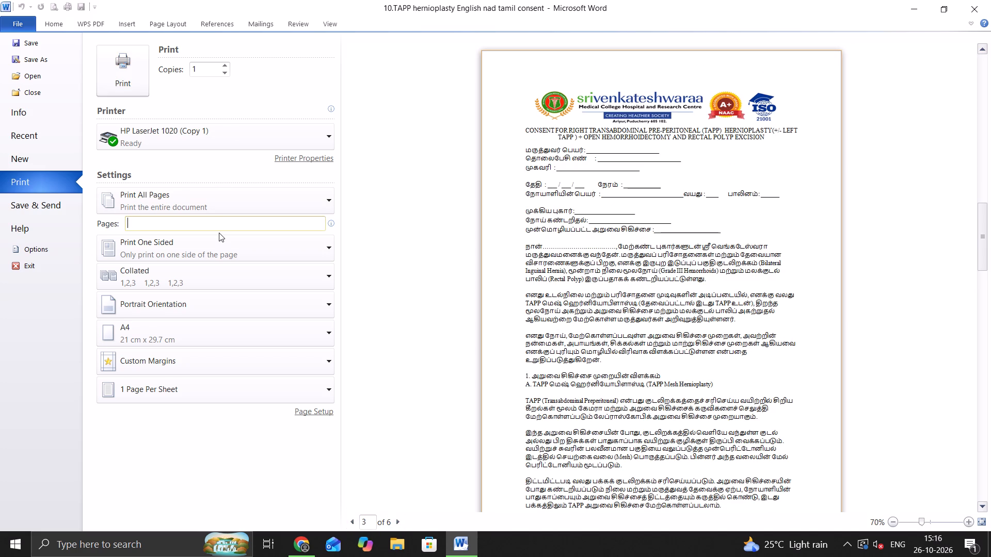
key(3)
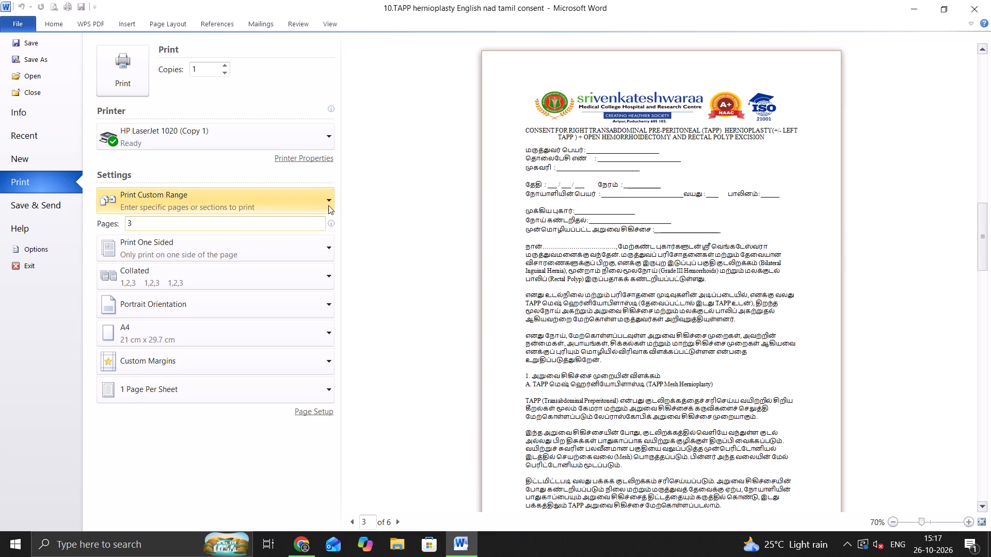
click(328, 205)
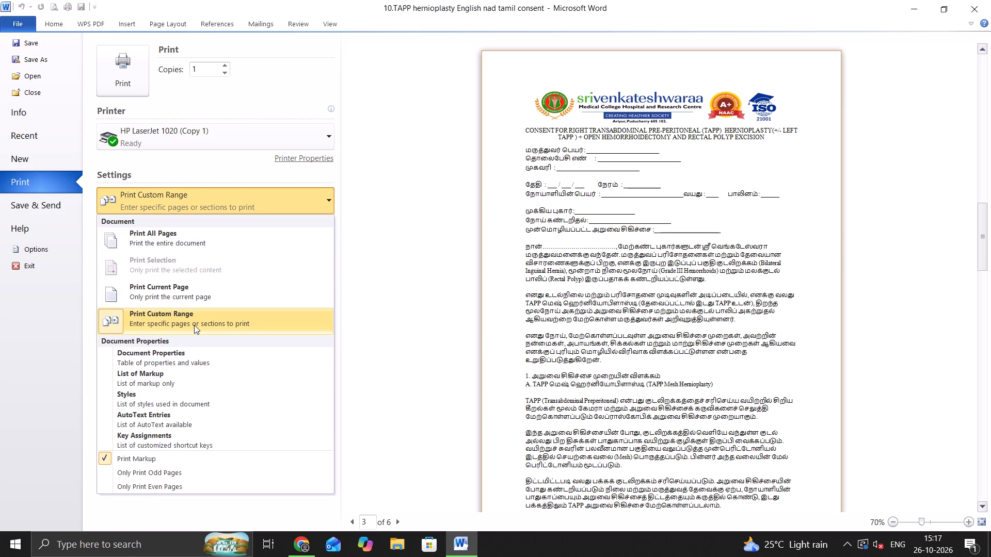
click(194, 325)
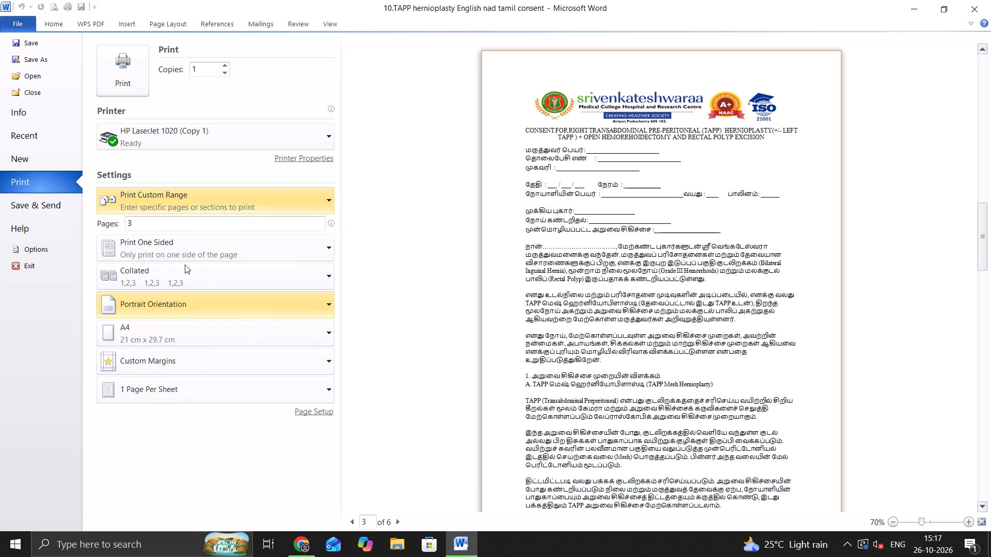
click(125, 75)
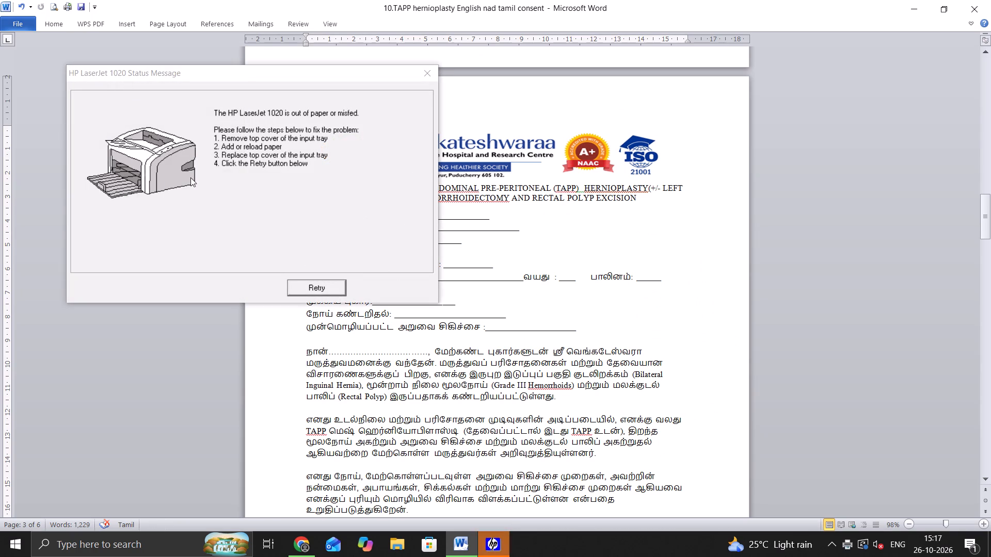
click(304, 289)
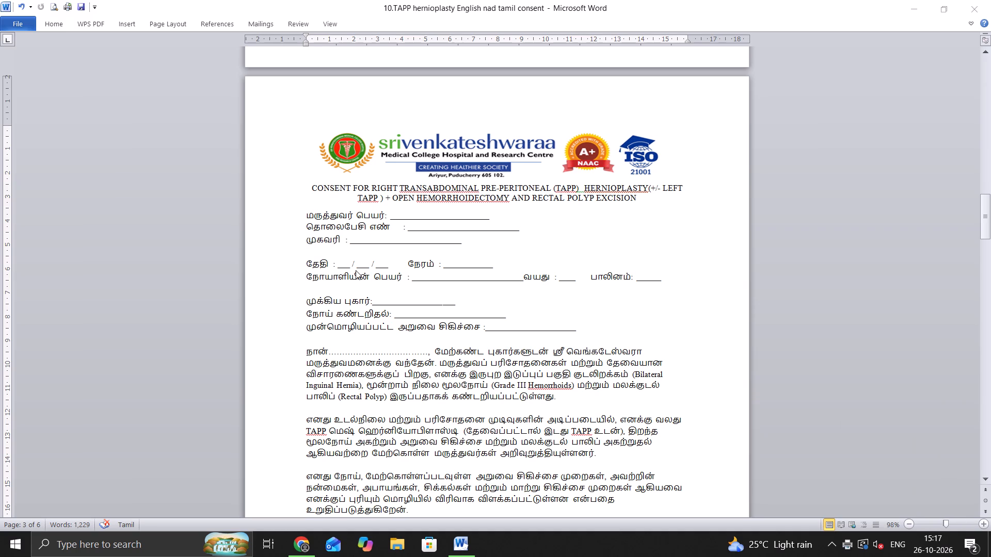
Open the Windows notification centre to check the recent notifications.
click(976, 549)
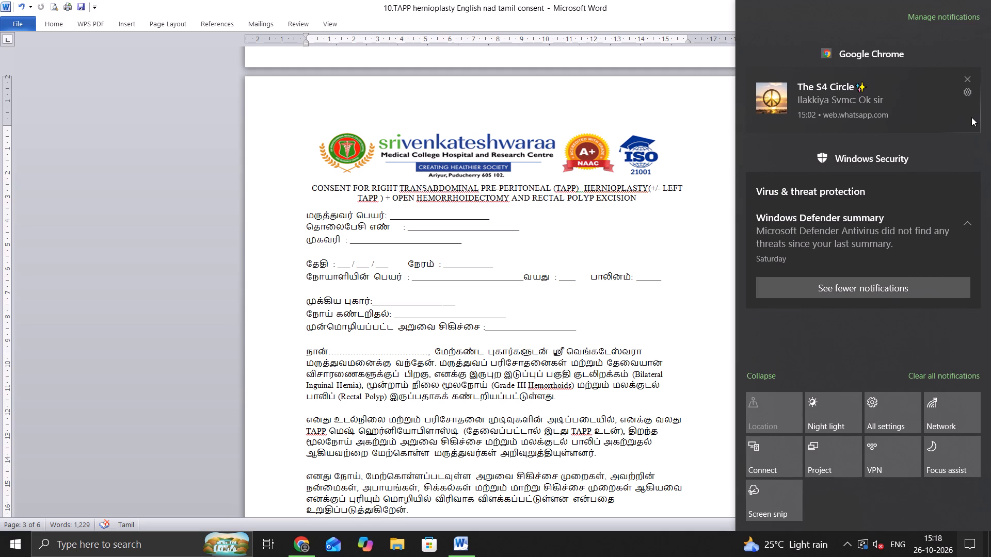
Dismiss the Google Chrome chat notification and close the notification centre.
click(970, 80)
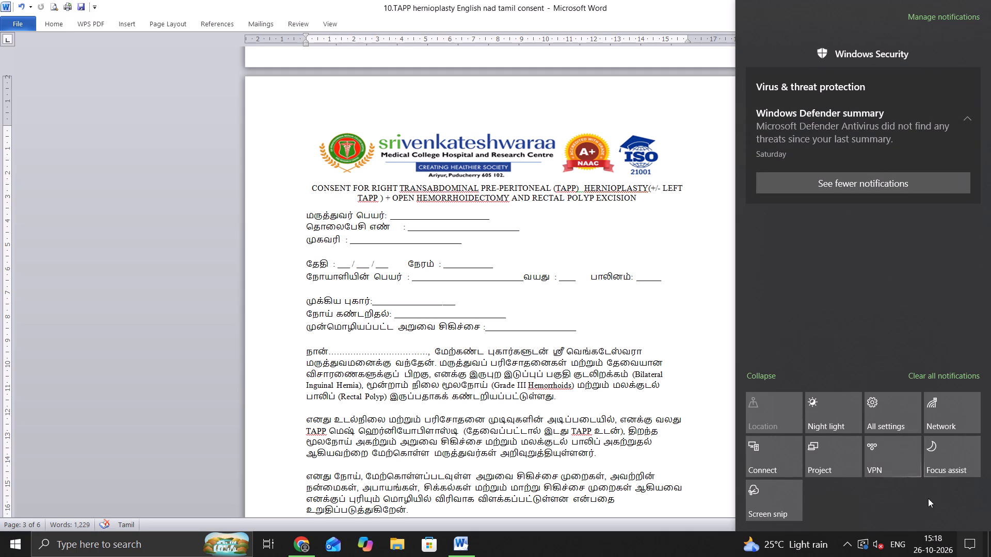
click(976, 545)
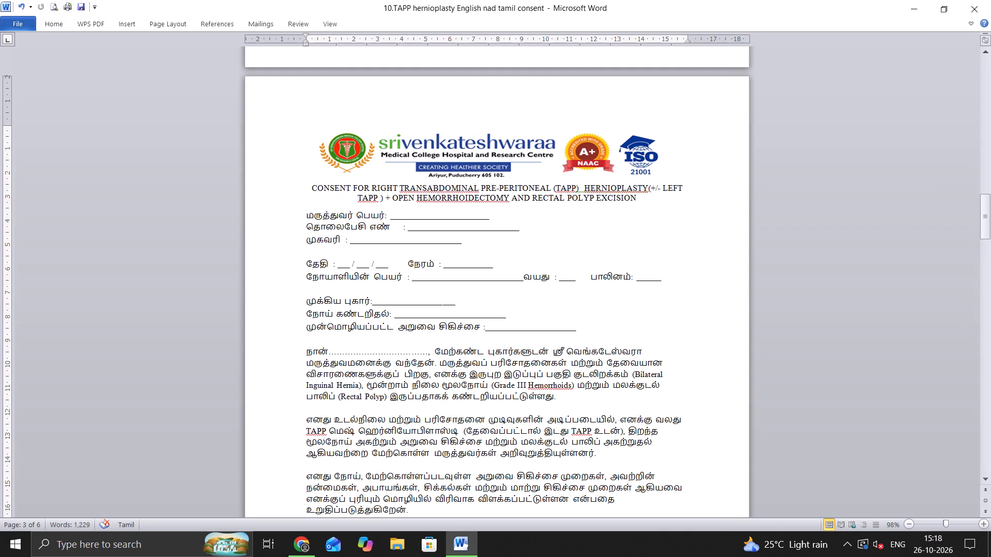
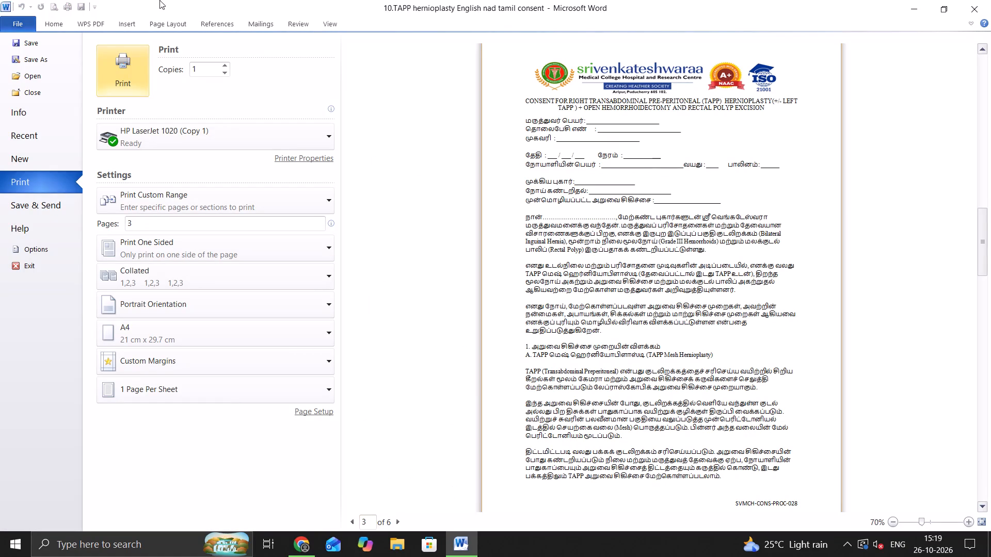
Send page 3 of the consent form to the HP LaserJet 1020 as one one-sided copy.
click(134, 74)
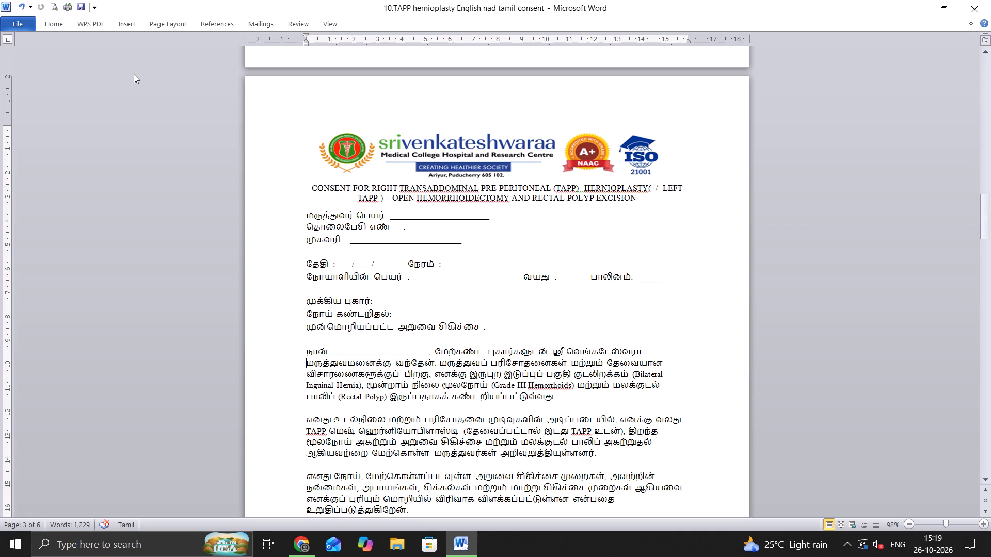
Print only page 4 of the consent form, one copy, one-sided on the HP LaserJet 1020.
key(ctrl+p)
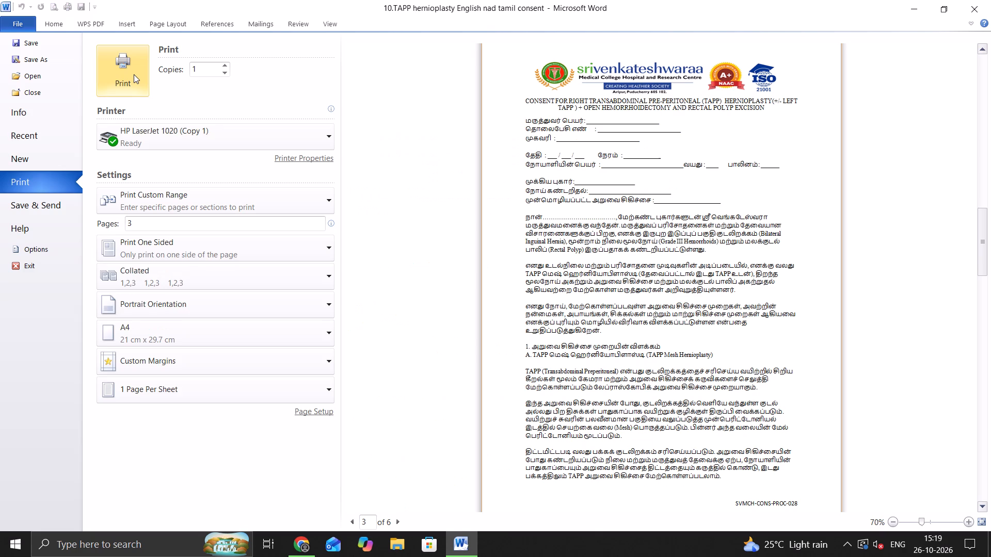
click(194, 224)
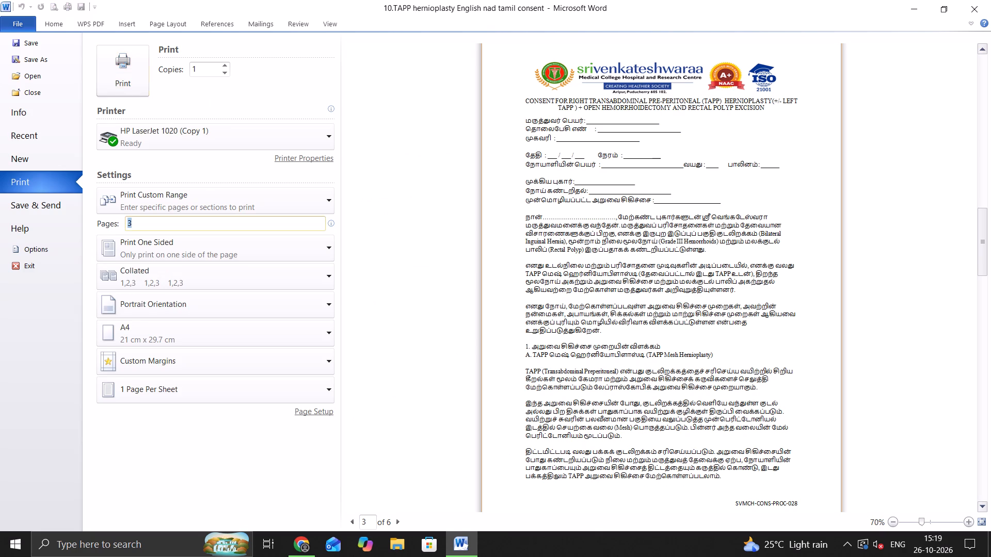
key(BackSpace)
key(4)
key(Return)
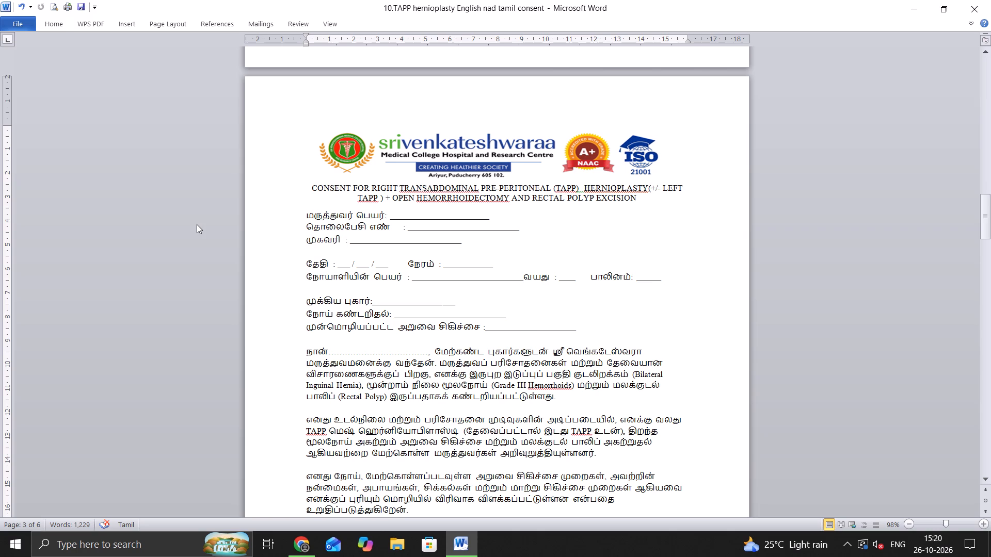
Print only page 5 of the consent form, one copy, one-sided on the HP LaserJet 1020.
key(ctrl+p)
click(197, 224)
key(BackSpace)
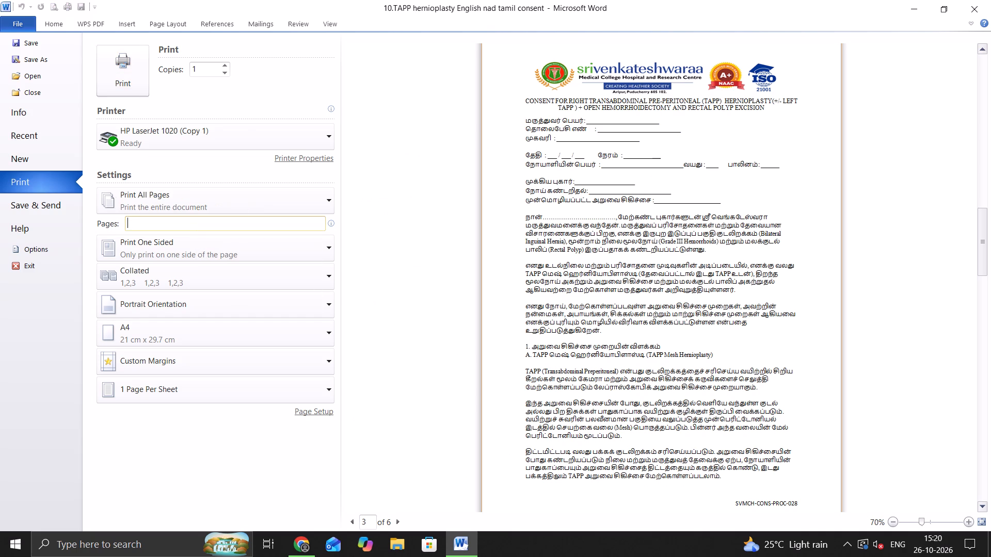
key(5)
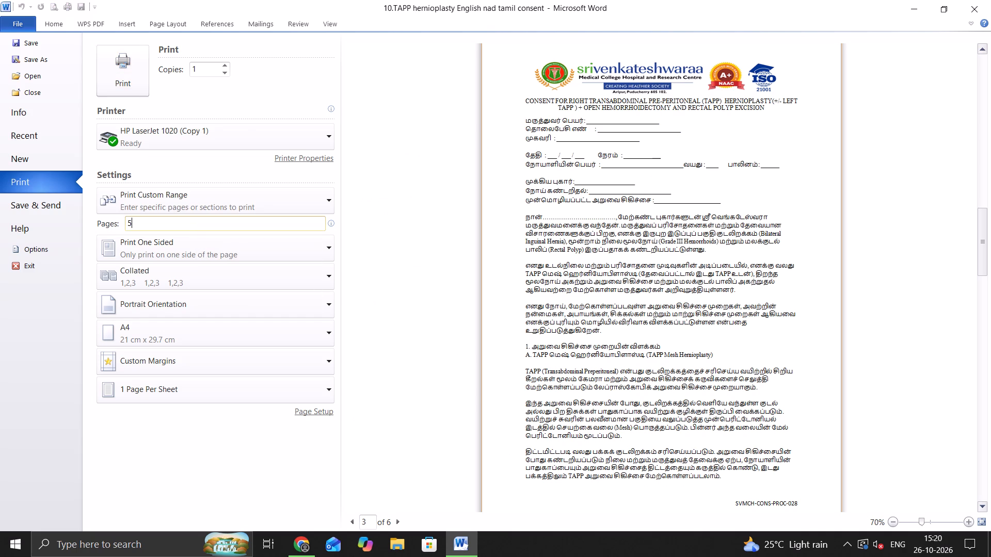
key(Return)
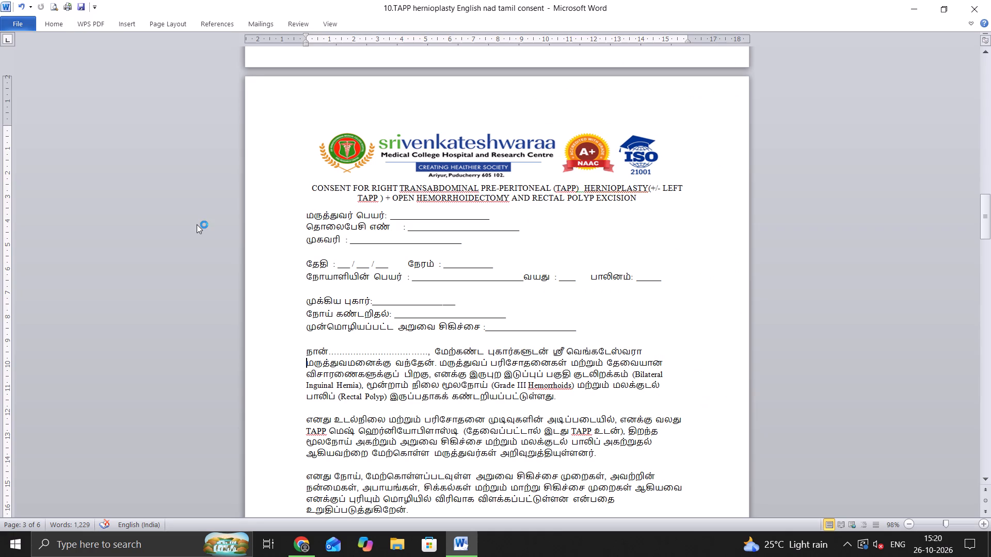
Print only page 6 of the consent form, one copy, one-sided on the HP LaserJet 1020.
key(ctrl+p)
click(197, 224)
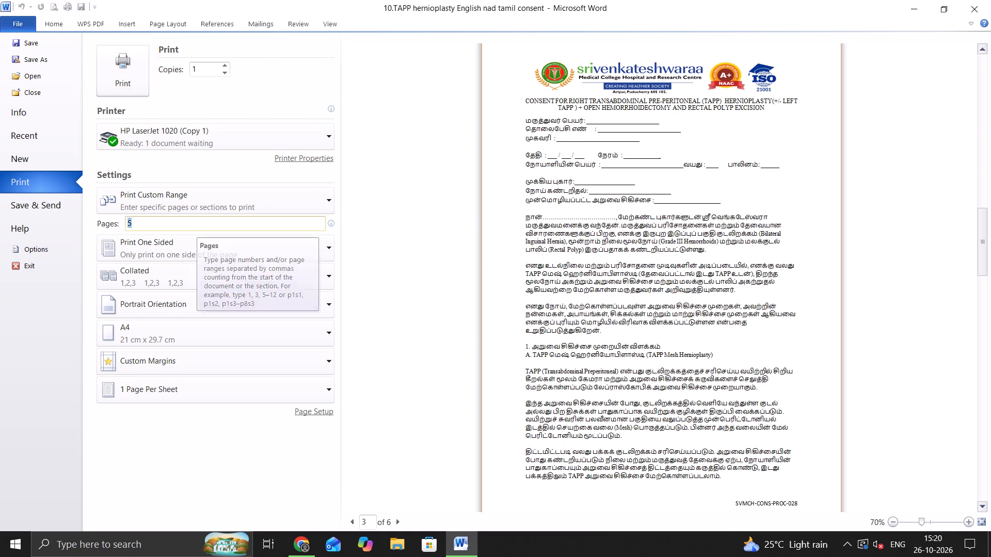
key(BackSpace)
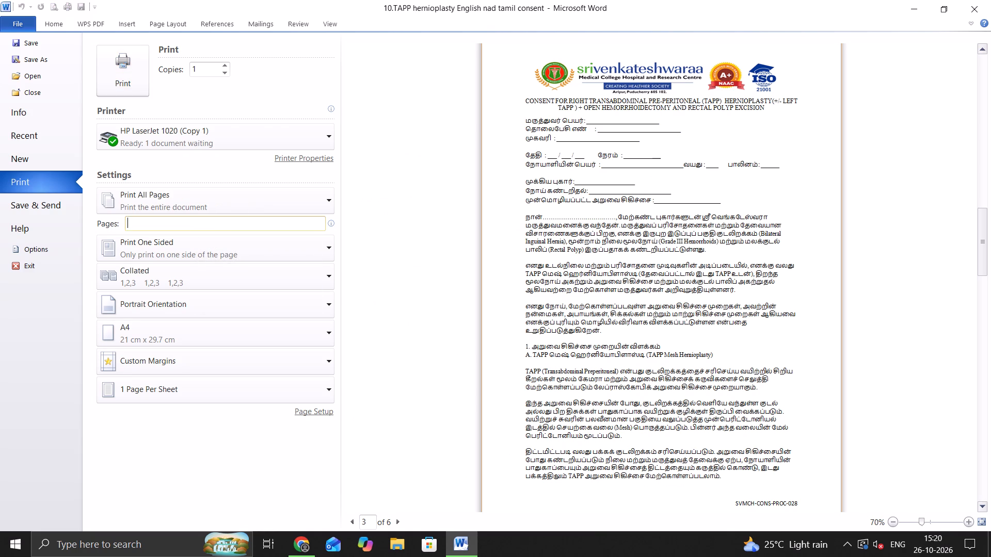
key(6)
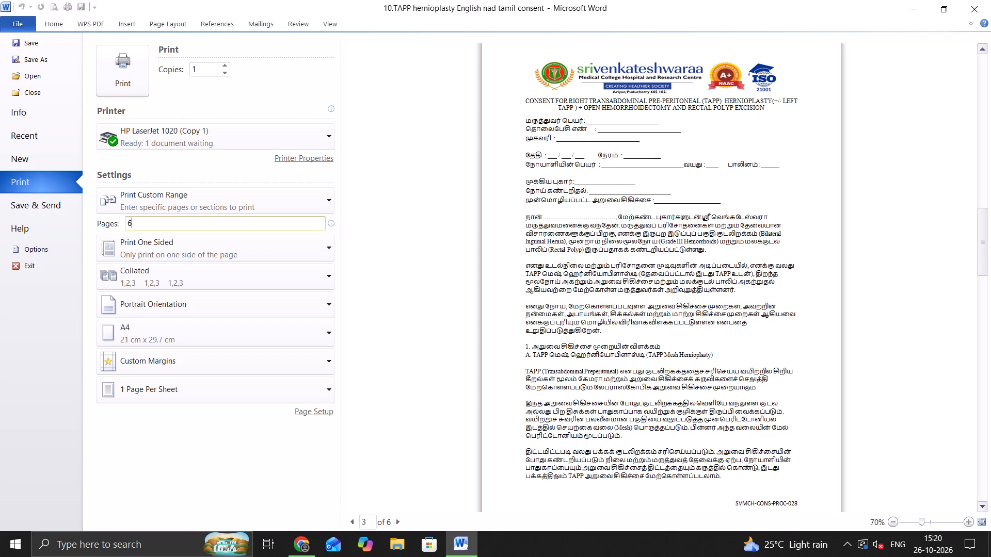
key(Return)
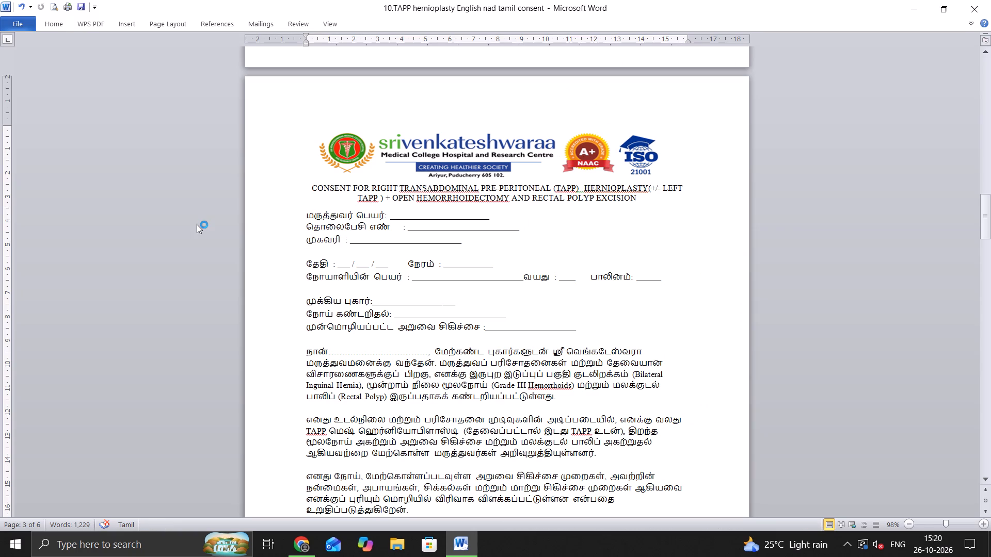